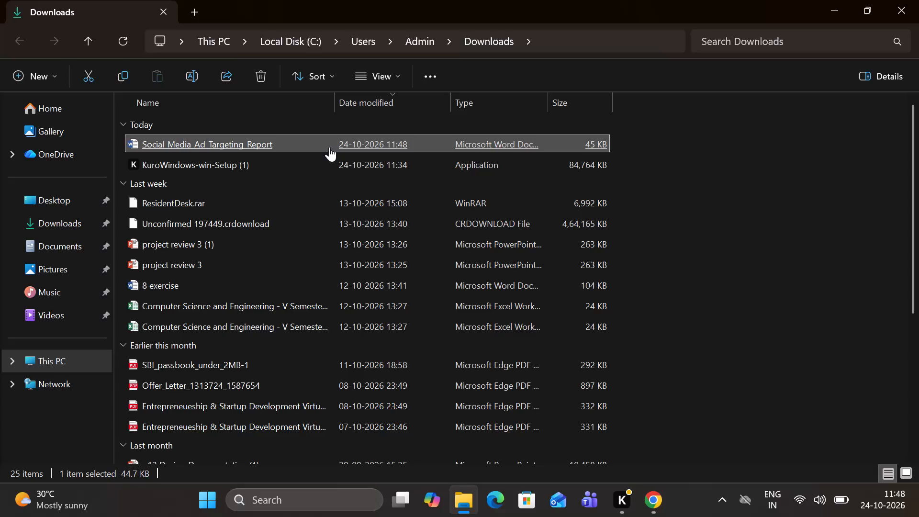
Open the Social Media Ad Targeting Report document from the Downloads folder.
double_click(262, 141)
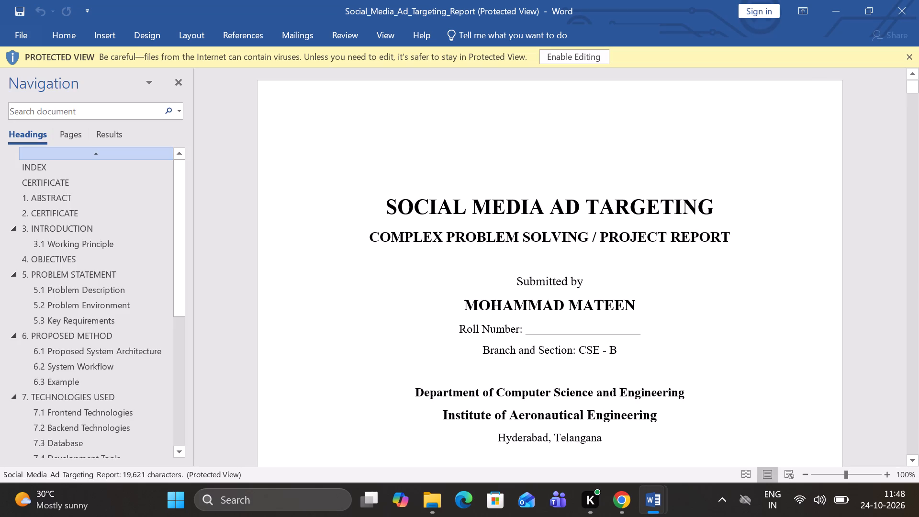
Look through the whole report from the cover page to the references and return to the cover page.
scroll(656, 331, "down", 2)
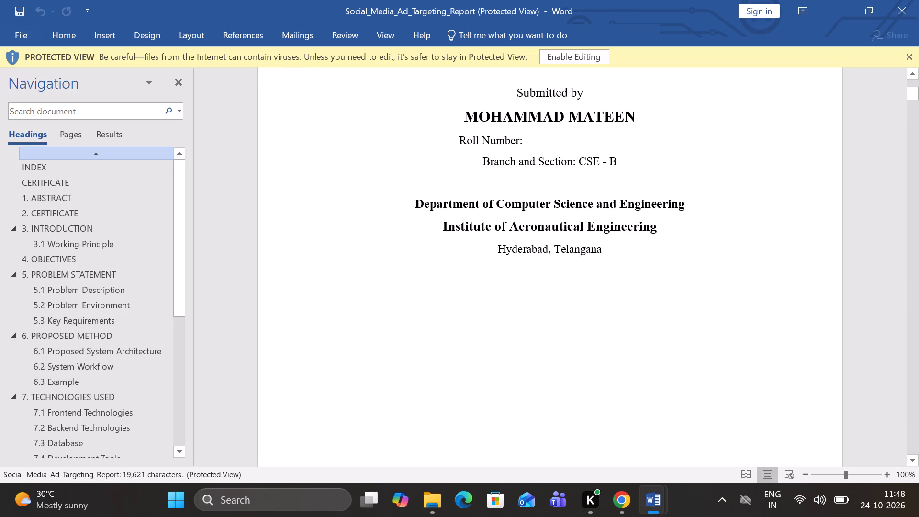
scroll(656, 331, "down", 6)
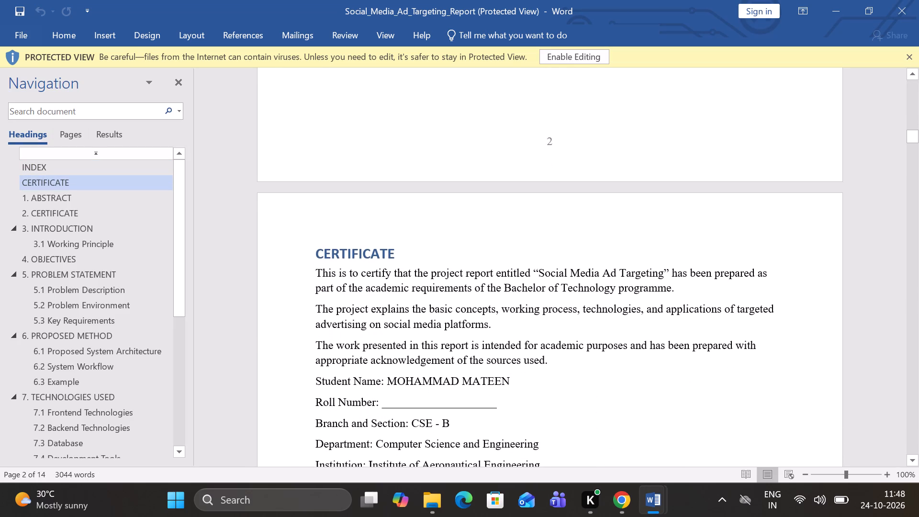
scroll(656, 331, "down", 6)
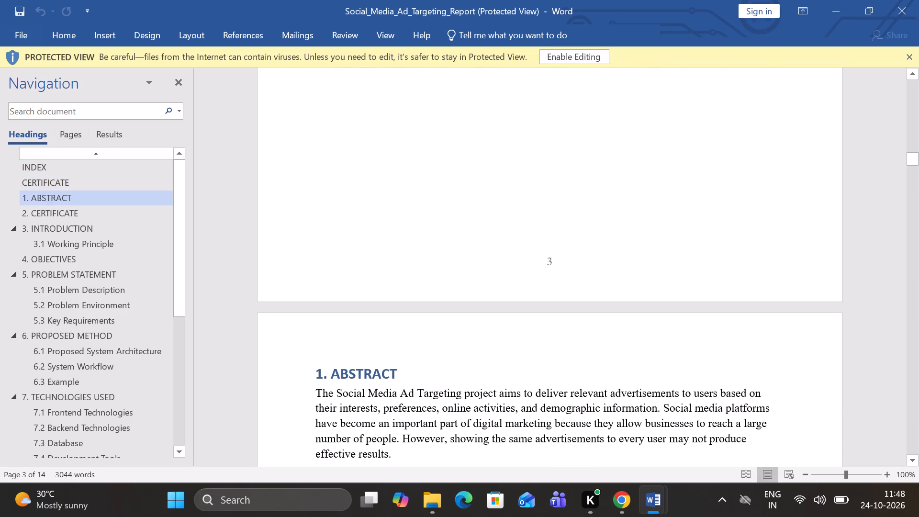
scroll(656, 331, "down", 2)
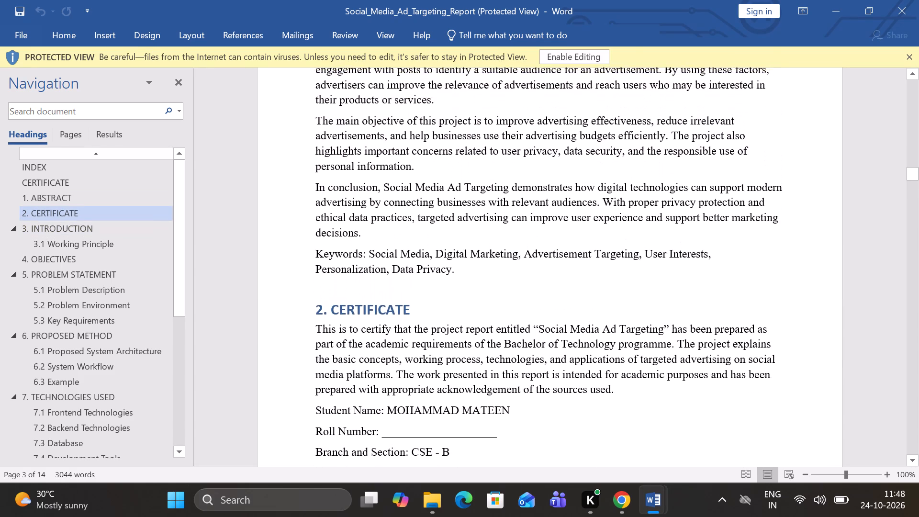
scroll(656, 331, "down", 1)
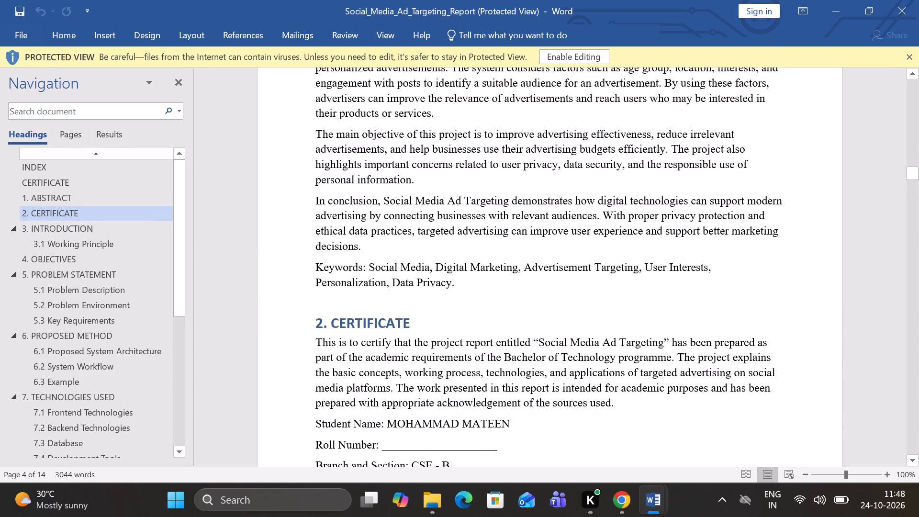
scroll(656, 331, "down", 1)
scroll(656, 331, "up", 3)
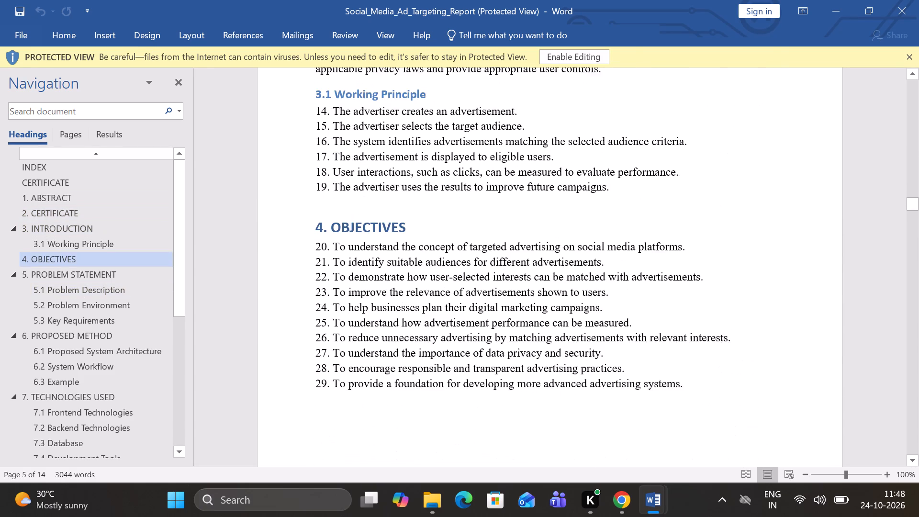
scroll(656, 331, "up", 3)
scroll(656, 331, "right", 1)
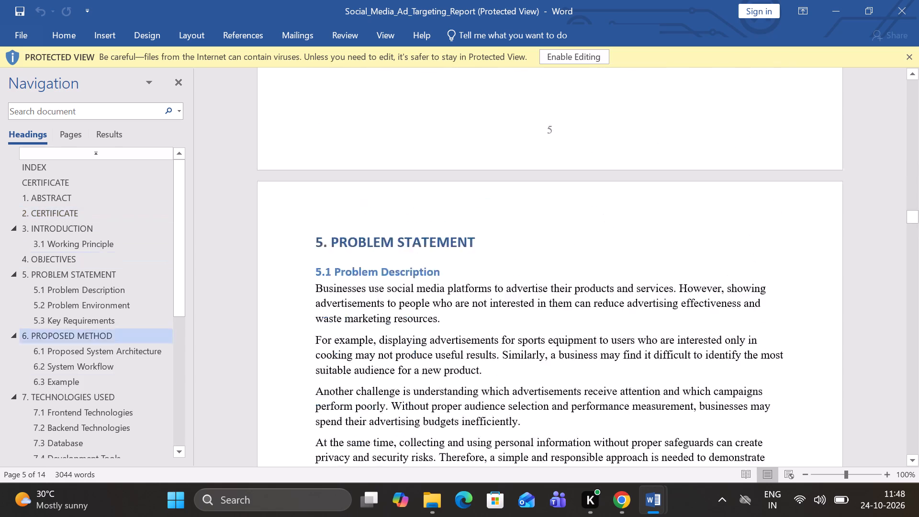
scroll(656, 331, "down", 4)
scroll(656, 331, "up", 2)
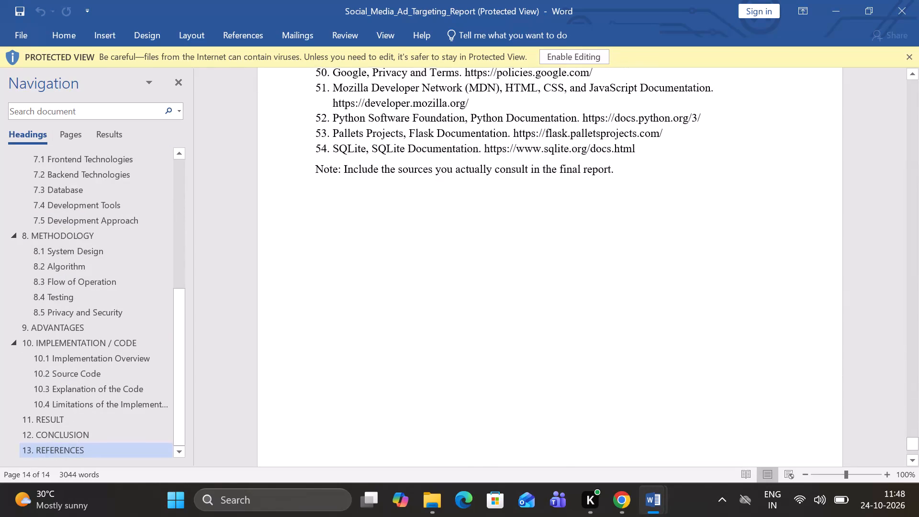
scroll(656, 331, "up", 9)
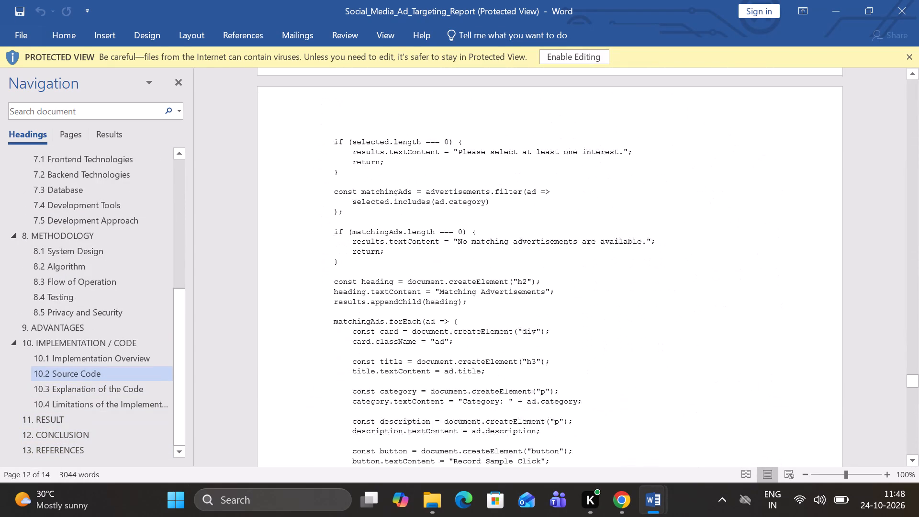
scroll(656, 331, "up", 12)
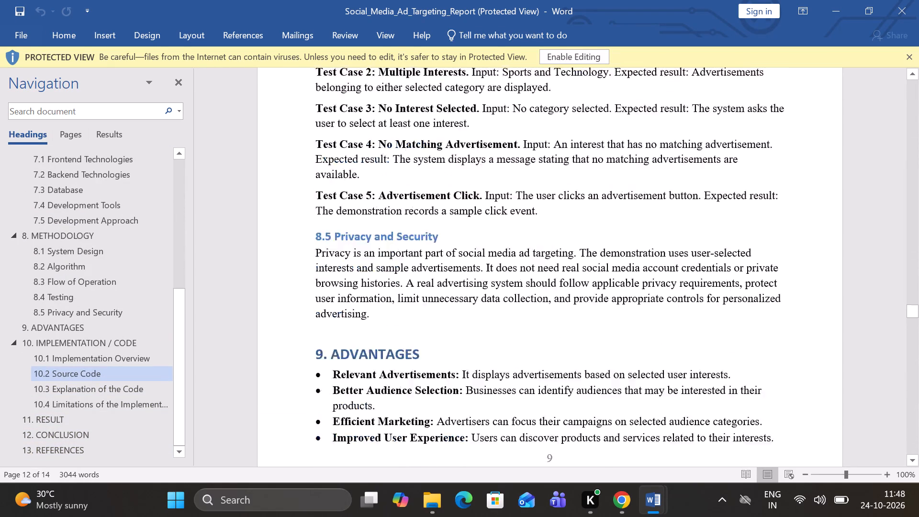
scroll(656, 331, "up", 18)
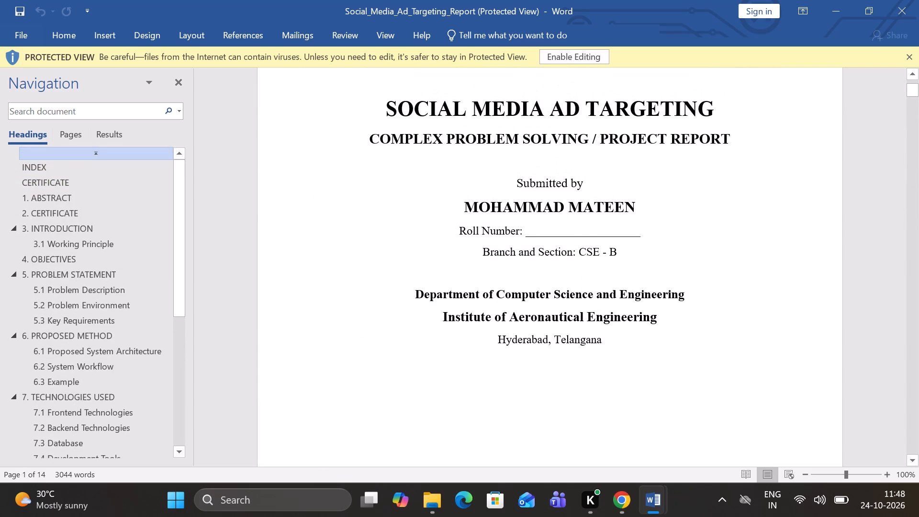
Enable editing of the protected report.
left_click(587, 53)
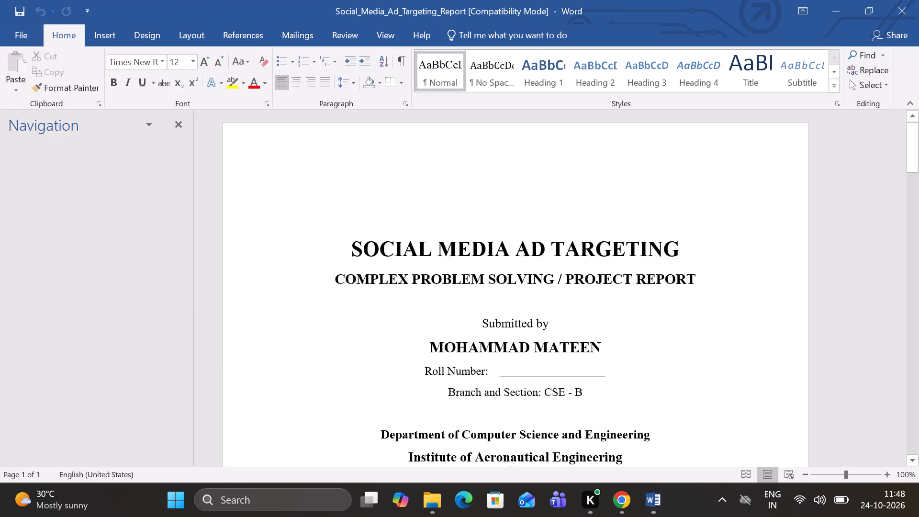
Delete the student's name beneath "Submitted by" on the cover page.
left_click(653, 346)
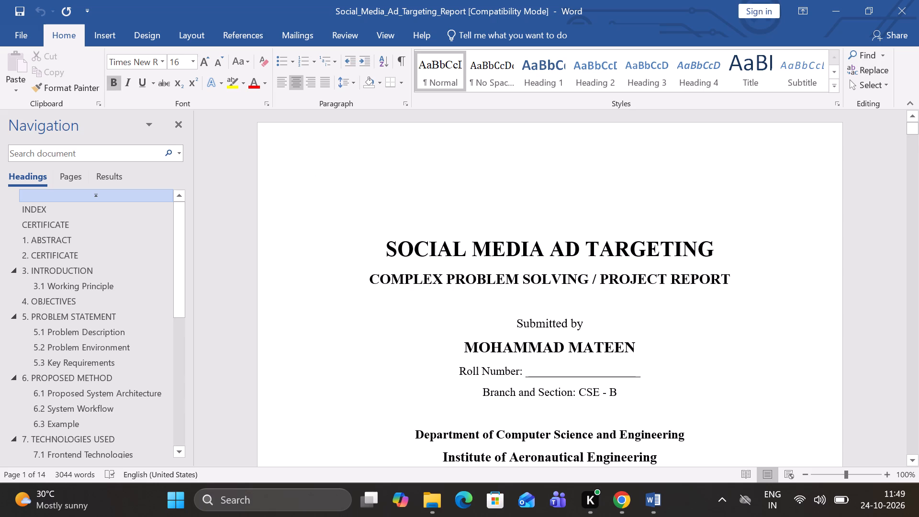
key("BackSpace")
key("BackSpace")
key("BackSpace")
key("BackSpace")
key("BackSpace")
key("BackSpace")
key("BackSpace")
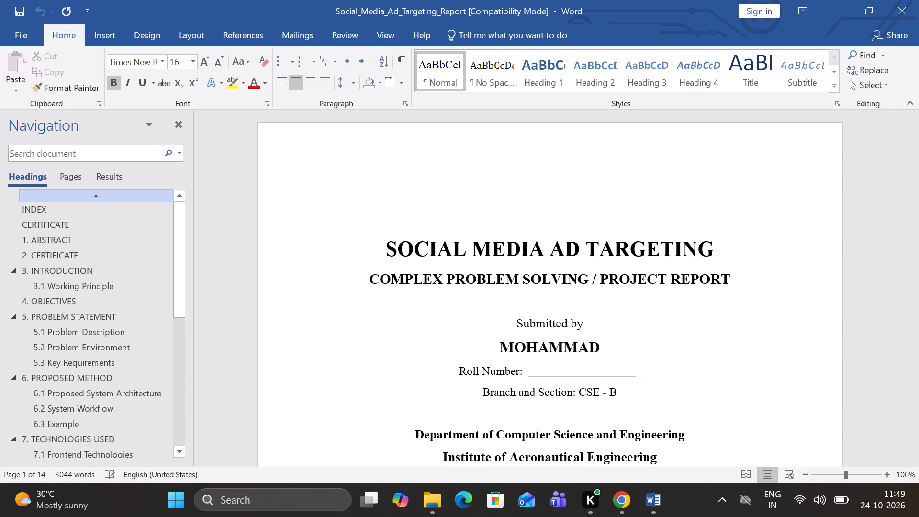
key("BackSpace")
key("BackSpace")
key("BackSpace")
key("BackSpace")
key("BackSpace")
key("BackSpace")
key("BackSpace")
key("BackSpace")
key("BackSpace")
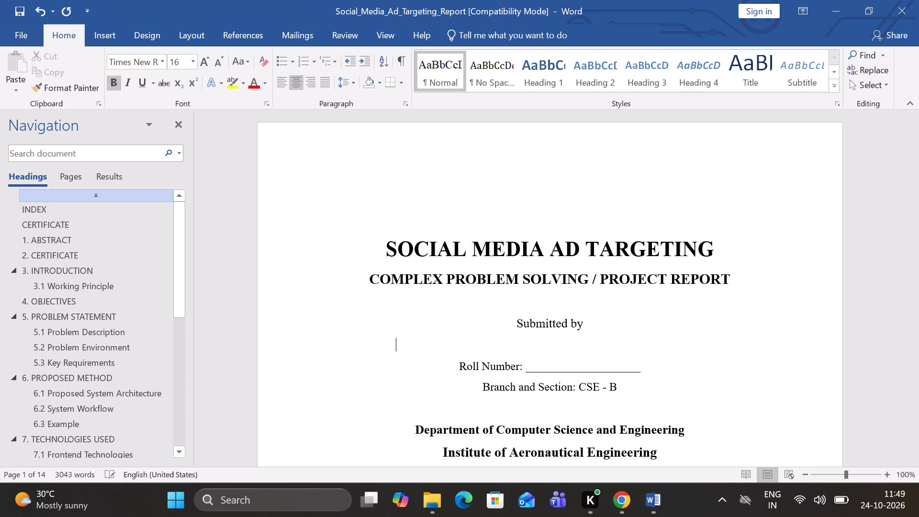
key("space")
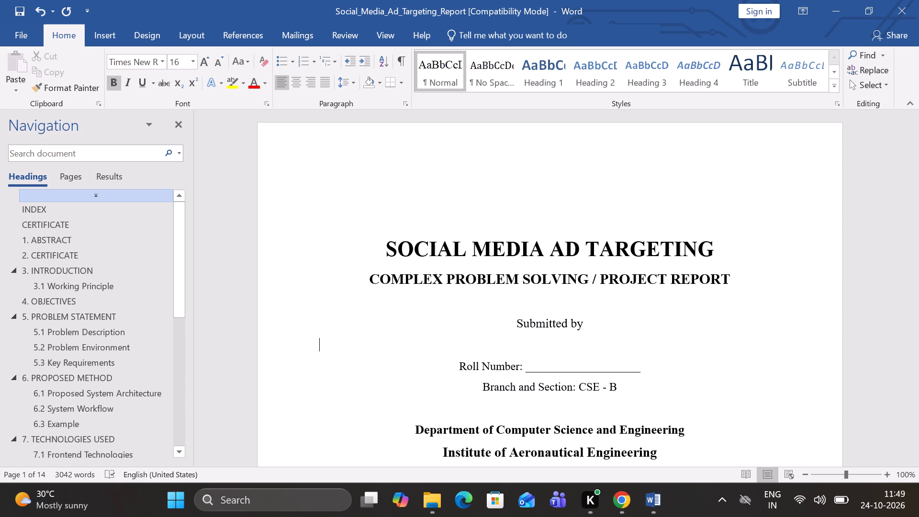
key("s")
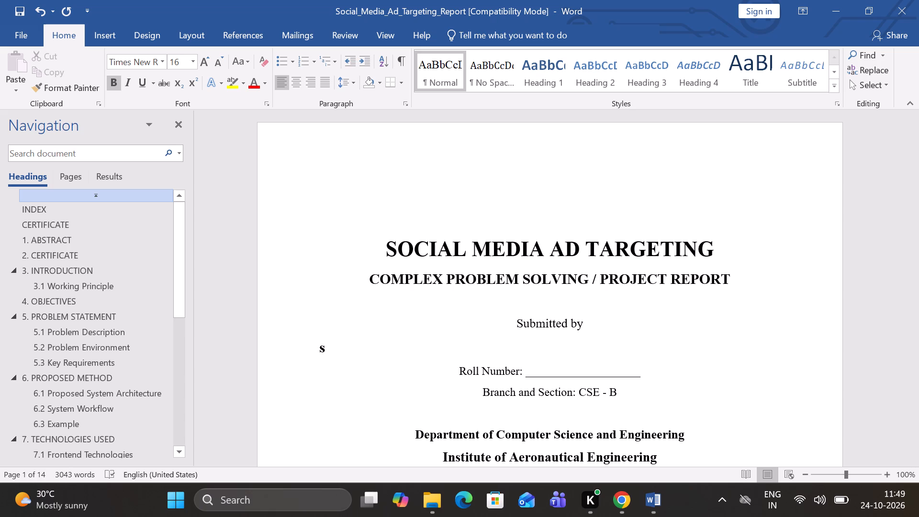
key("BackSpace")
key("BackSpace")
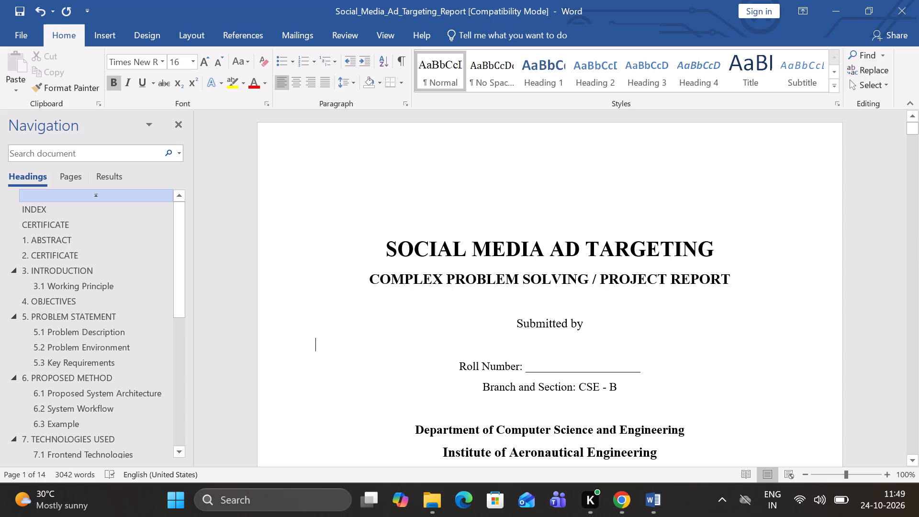
Indent the blank name line beneath "Submitted by" with spaces towards the middle of the page.
left_click(426, 341)
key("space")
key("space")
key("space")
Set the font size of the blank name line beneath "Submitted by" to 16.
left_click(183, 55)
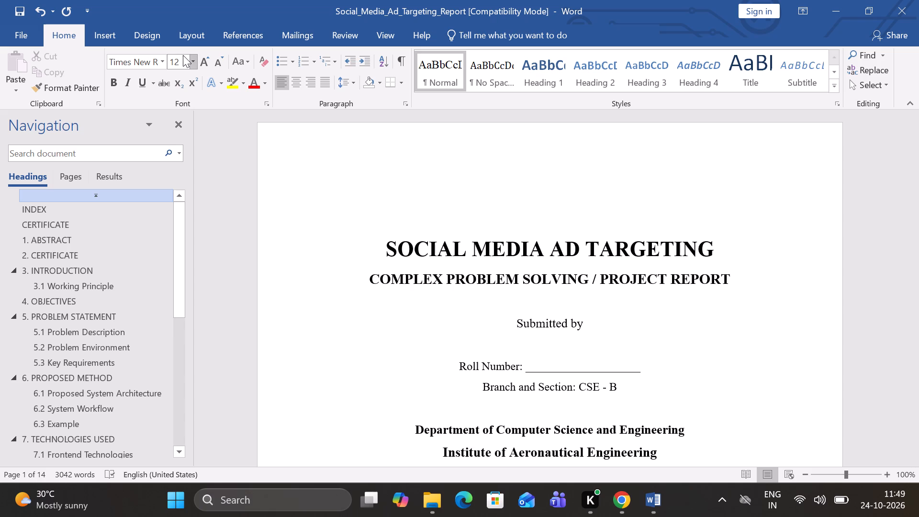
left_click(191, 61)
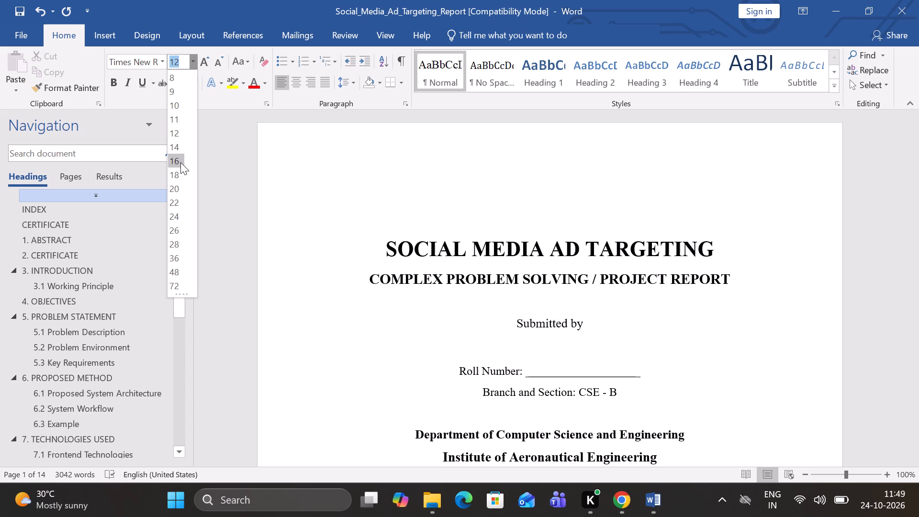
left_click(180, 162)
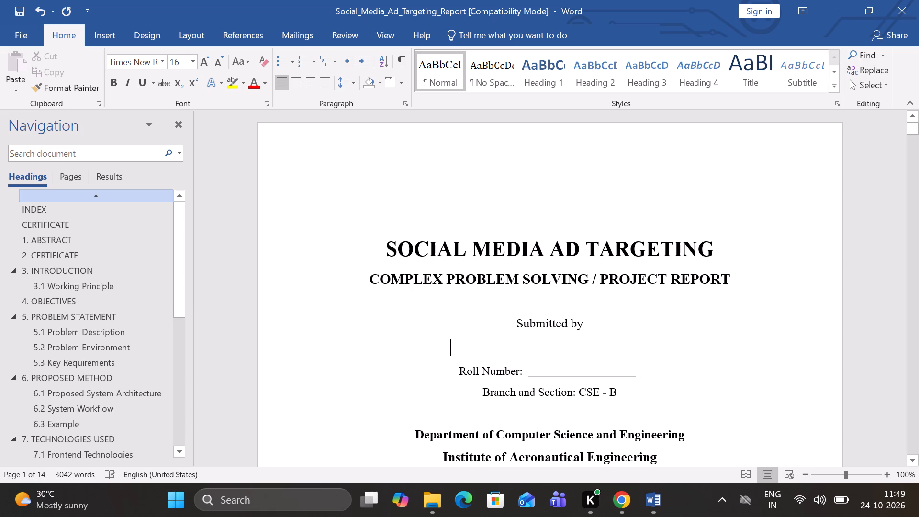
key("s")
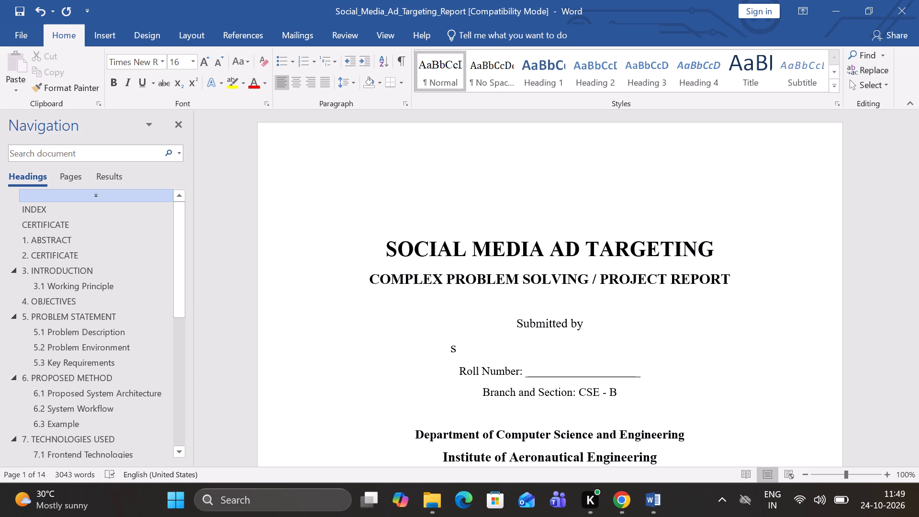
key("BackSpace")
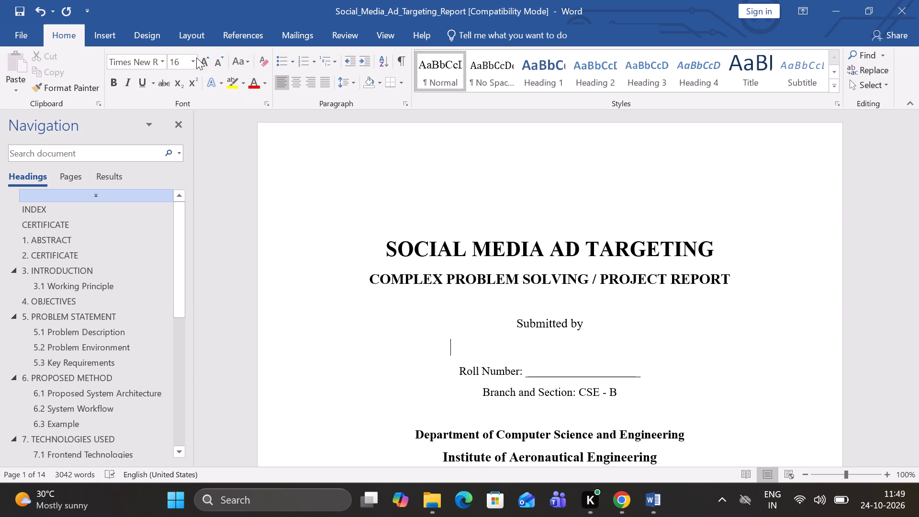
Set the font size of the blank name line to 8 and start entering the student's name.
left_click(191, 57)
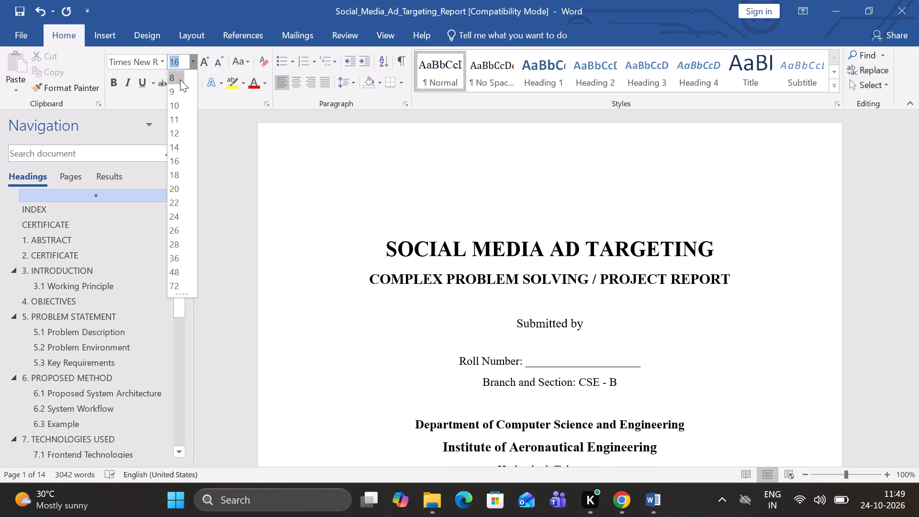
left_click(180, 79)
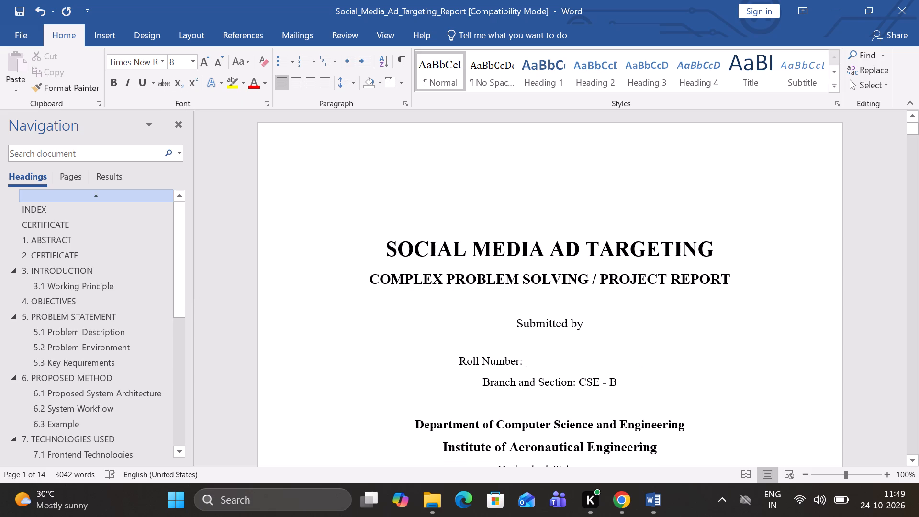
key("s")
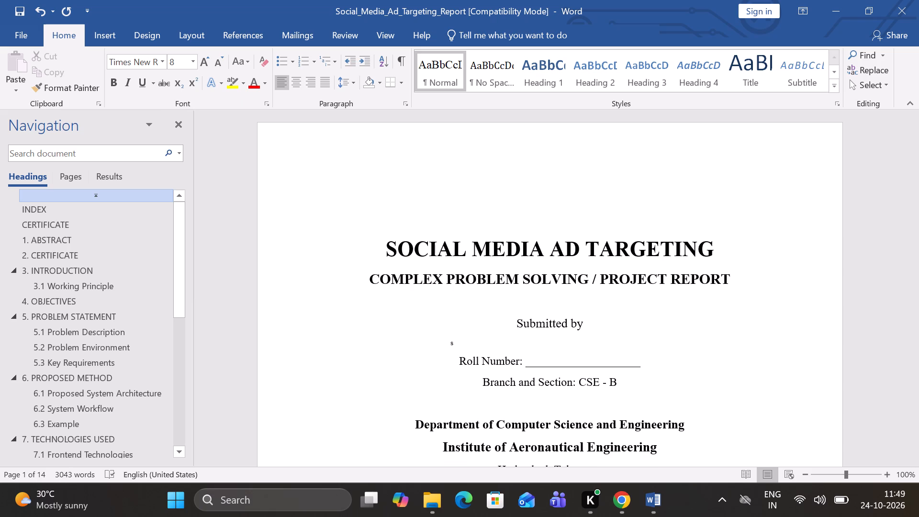
Clear the single letter entered on the name line beneath "Submitted by" and set the line's font size to 20.
key("BackSpace")
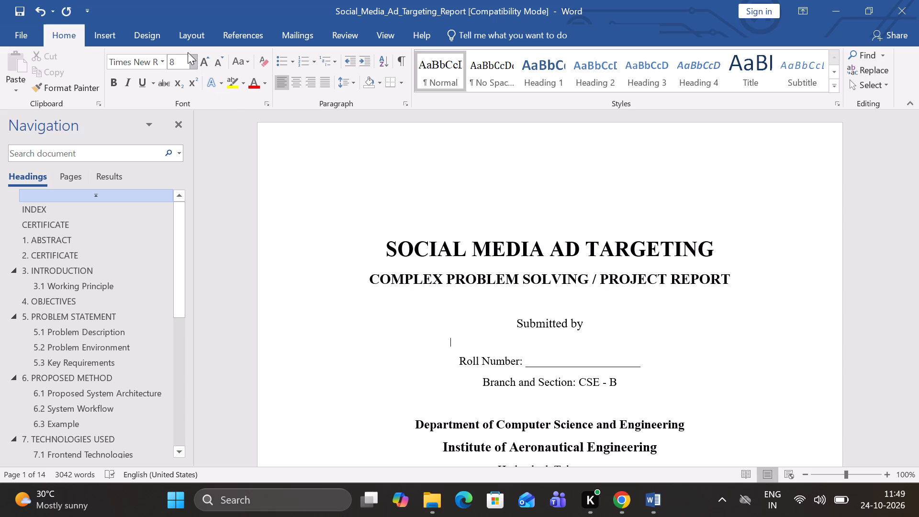
left_click(188, 52)
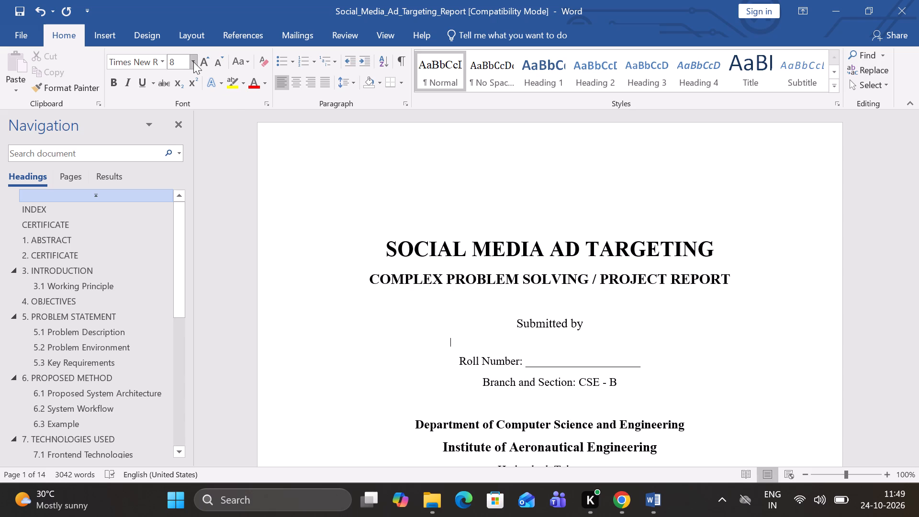
left_click(193, 61)
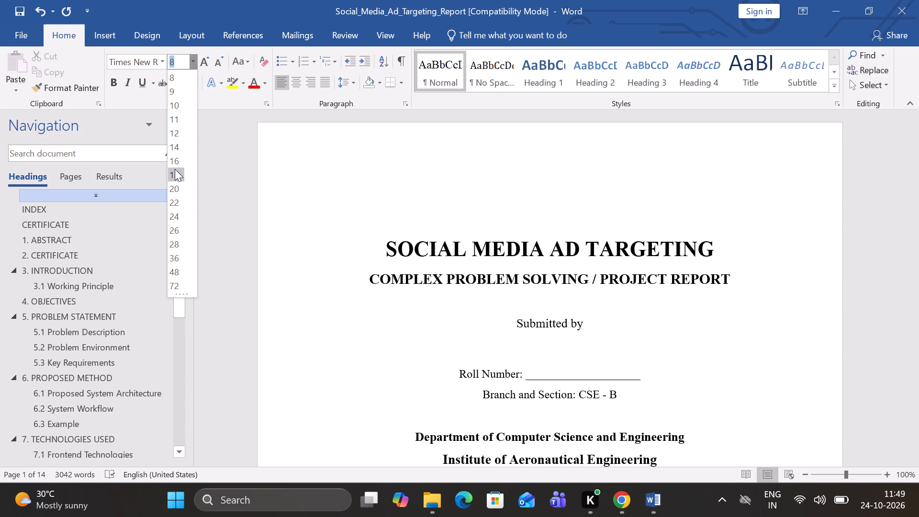
left_click(179, 190)
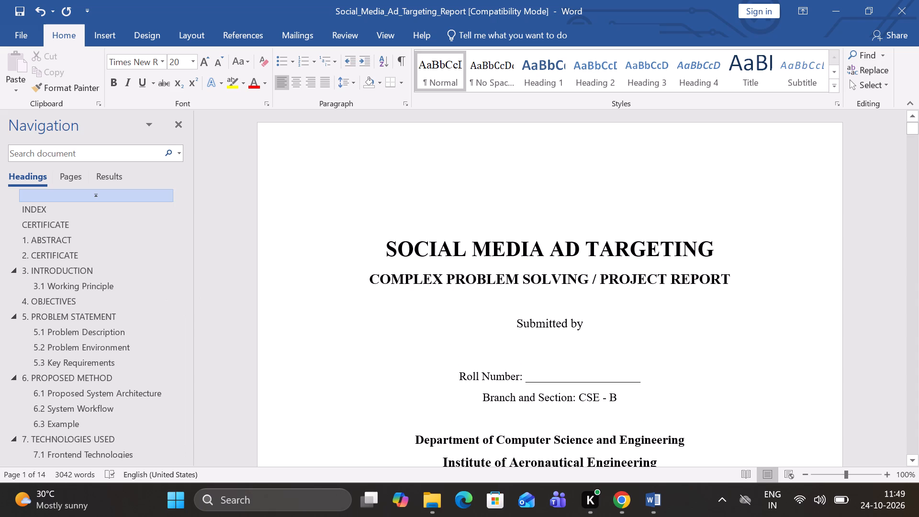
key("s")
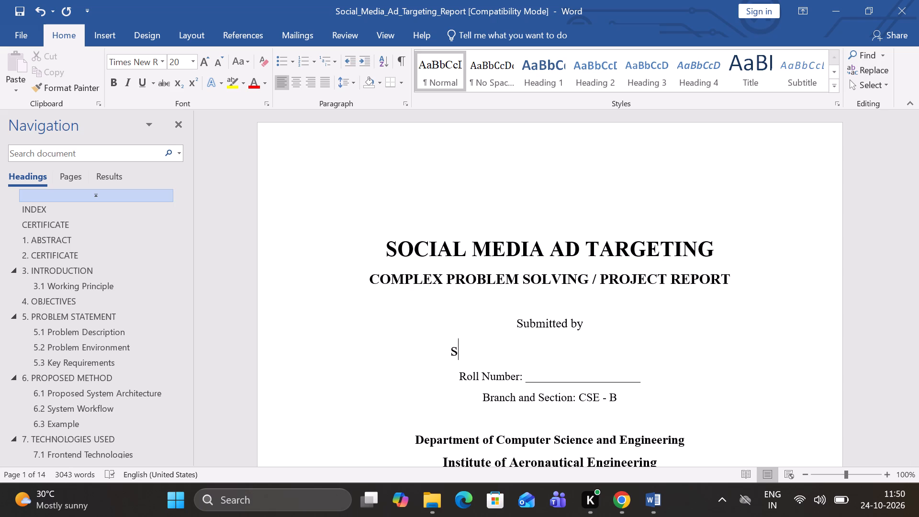
key("BackSpace")
Look through the report from the cover page to the Abstract and Certificate sections, and return to the cover page.
scroll(404, 381, "down", 1)
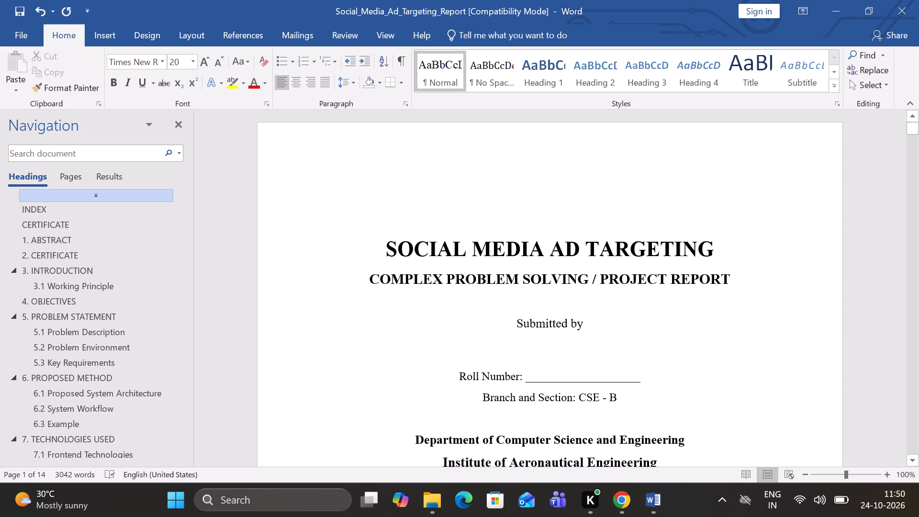
scroll(404, 381, "down", 6)
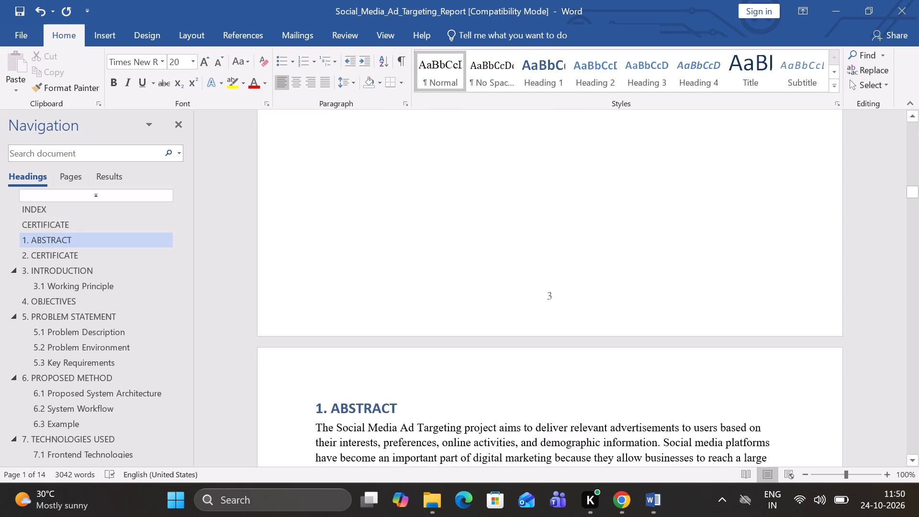
scroll(404, 381, "down", 1)
scroll(404, 381, "right", 1)
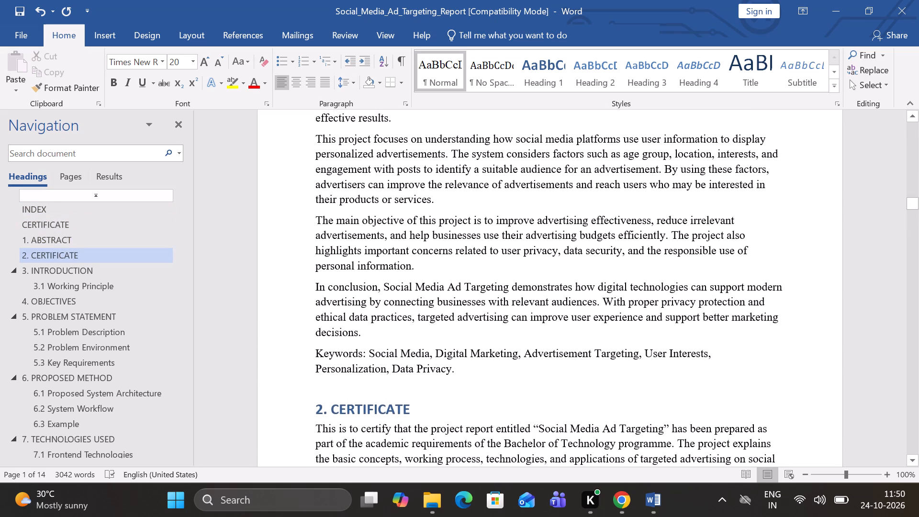
scroll(404, 381, "right", 1)
scroll(404, 381, "up", 5)
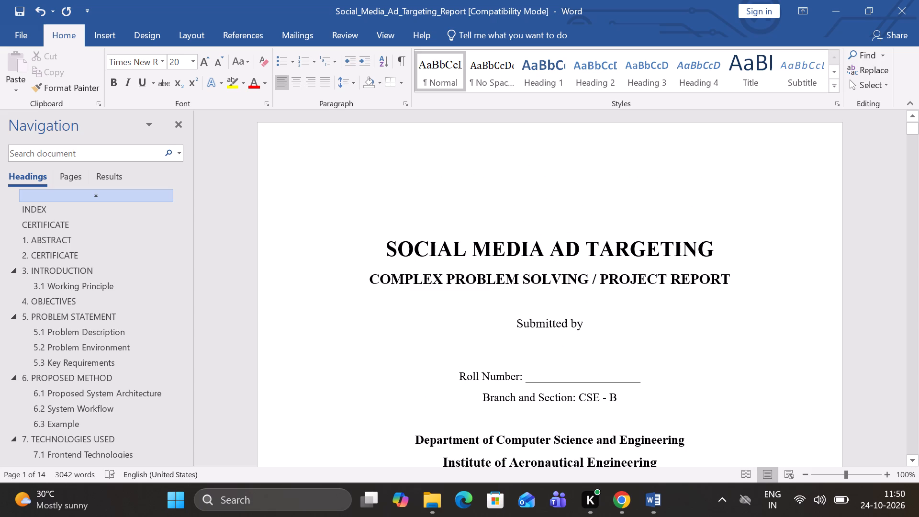
Delete the section letter B after "CSE -" in the Branch and Section line on the cover page.
left_click(536, 376)
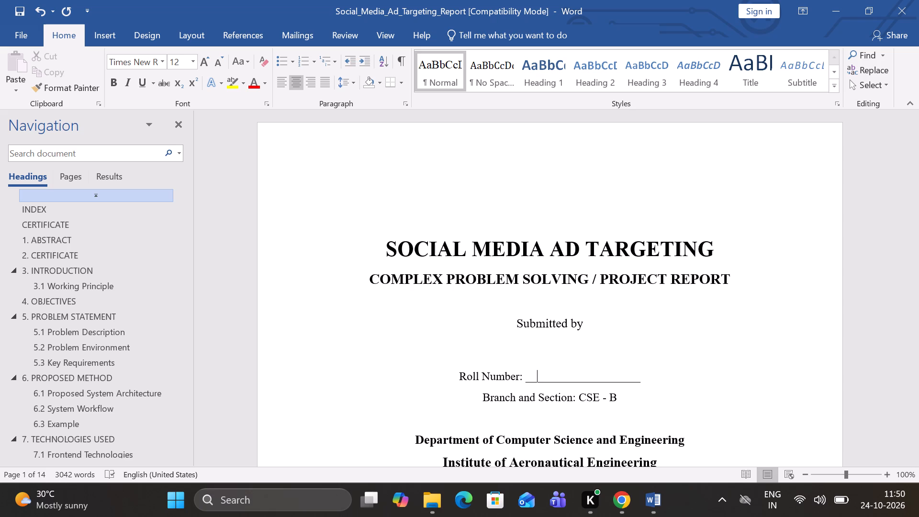
left_click(629, 394)
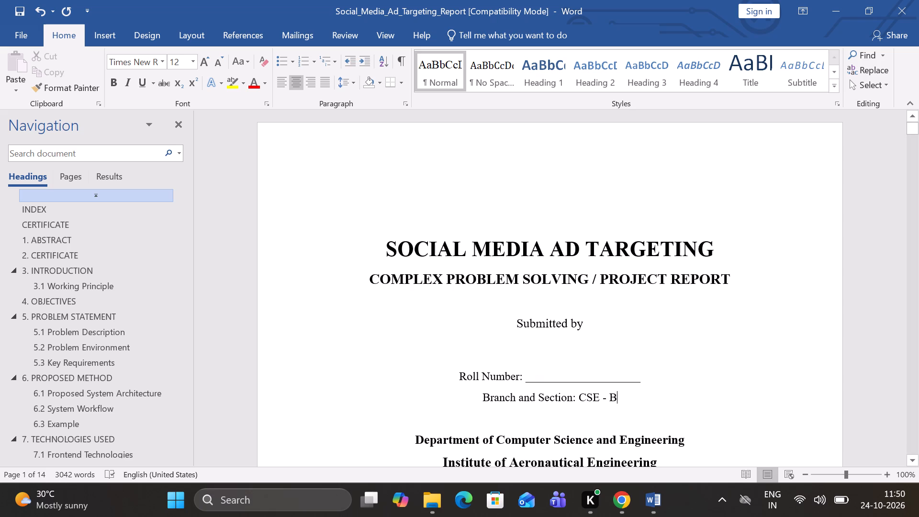
key("BackSpace")
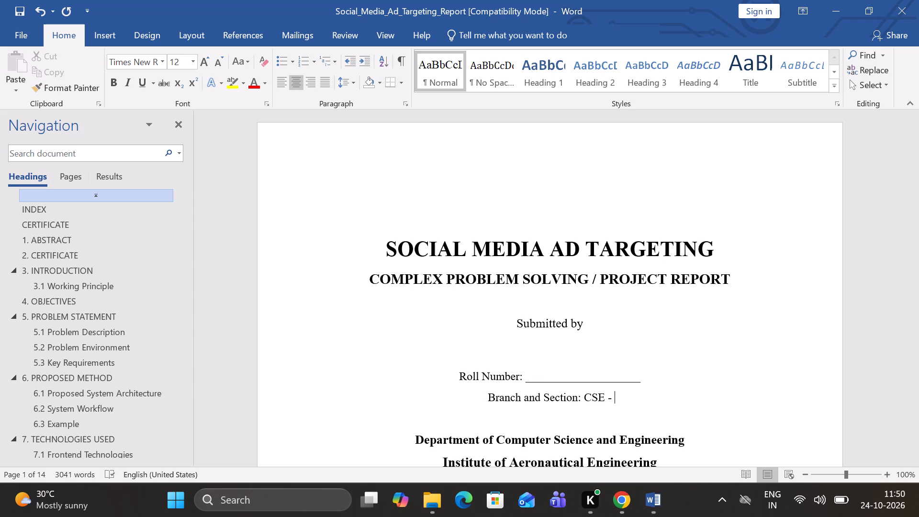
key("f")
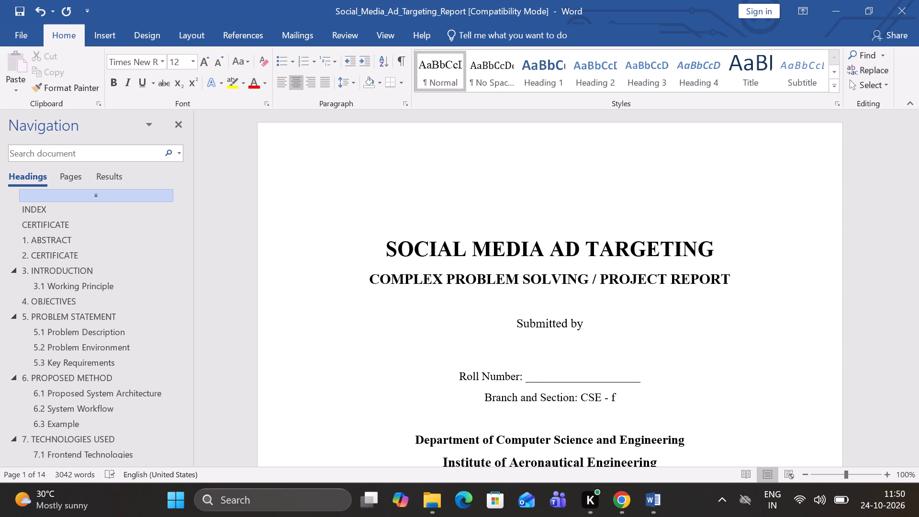
key("BackSpace")
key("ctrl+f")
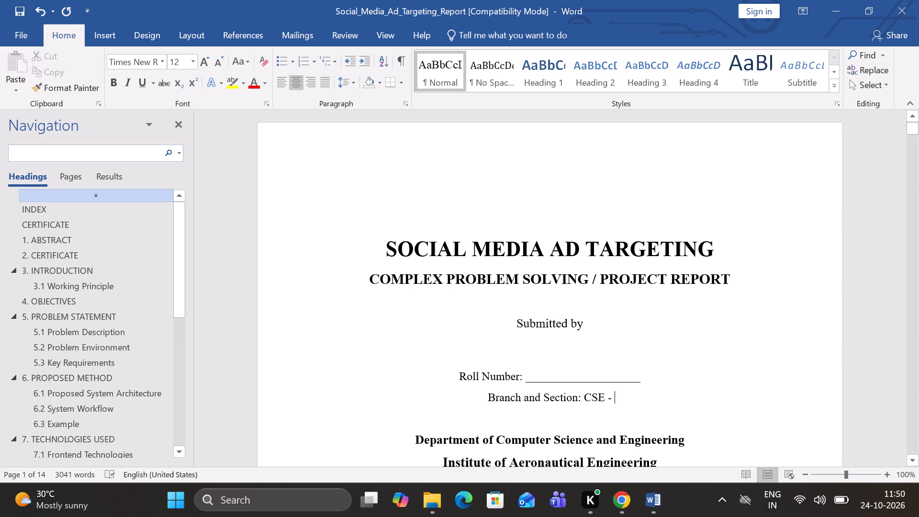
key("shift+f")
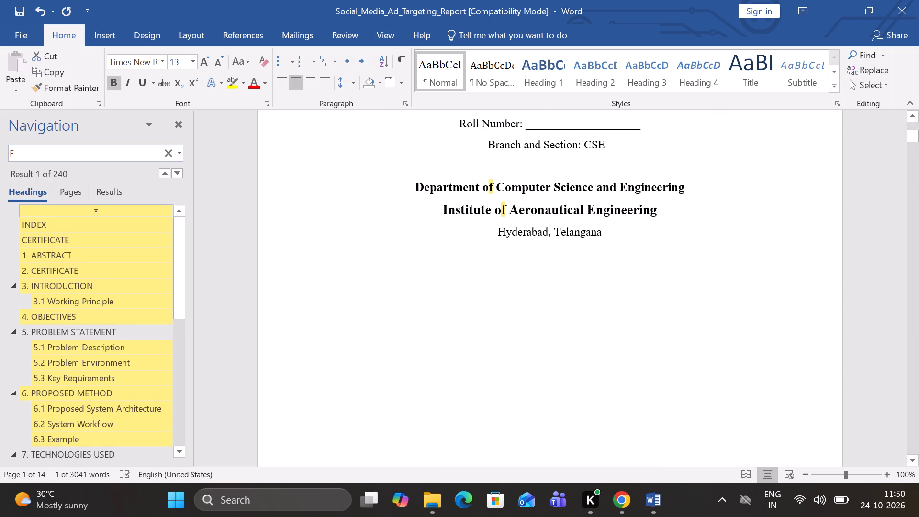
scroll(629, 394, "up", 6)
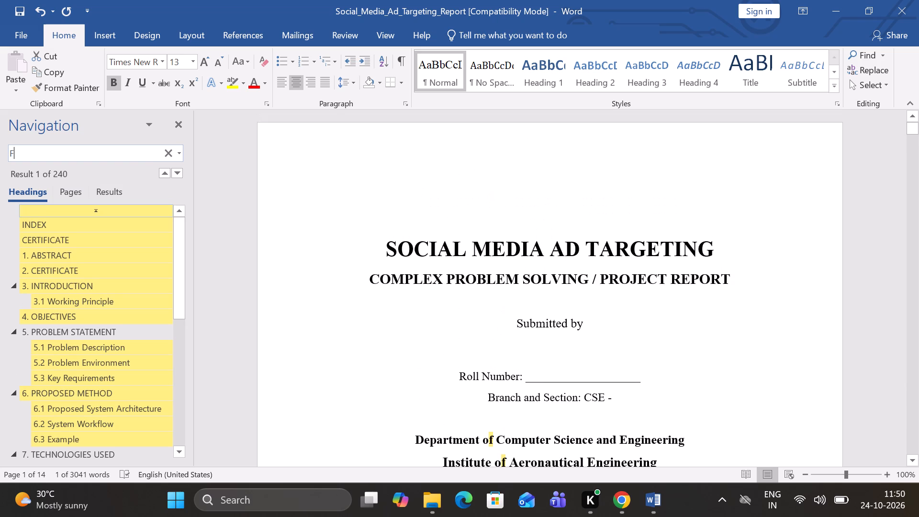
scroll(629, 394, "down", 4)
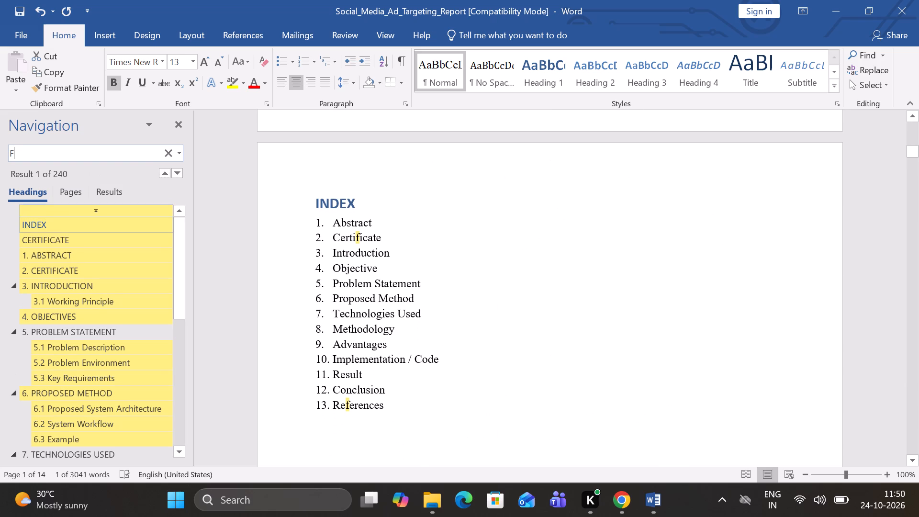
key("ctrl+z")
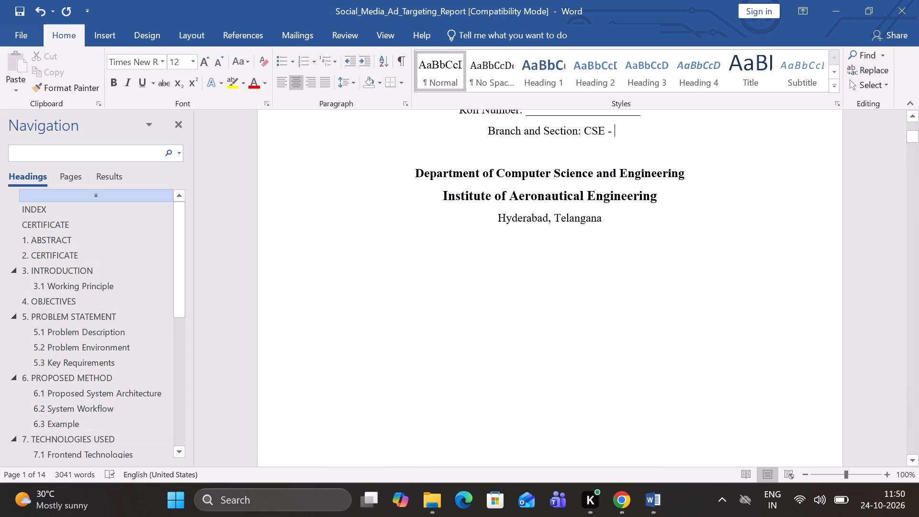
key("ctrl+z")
Enter F as the section letter after "CSE -" in the Branch and Section line.
scroll(629, 394, "up", 2)
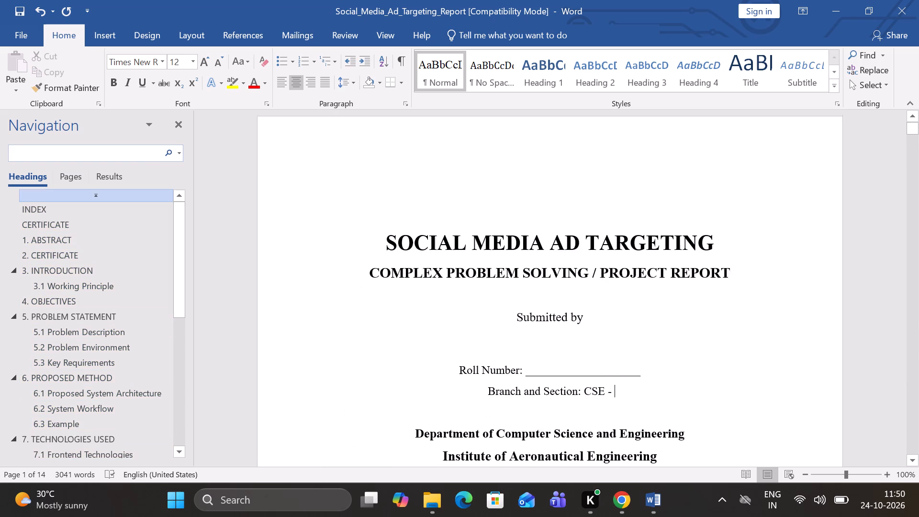
scroll(630, 351, "down", 5)
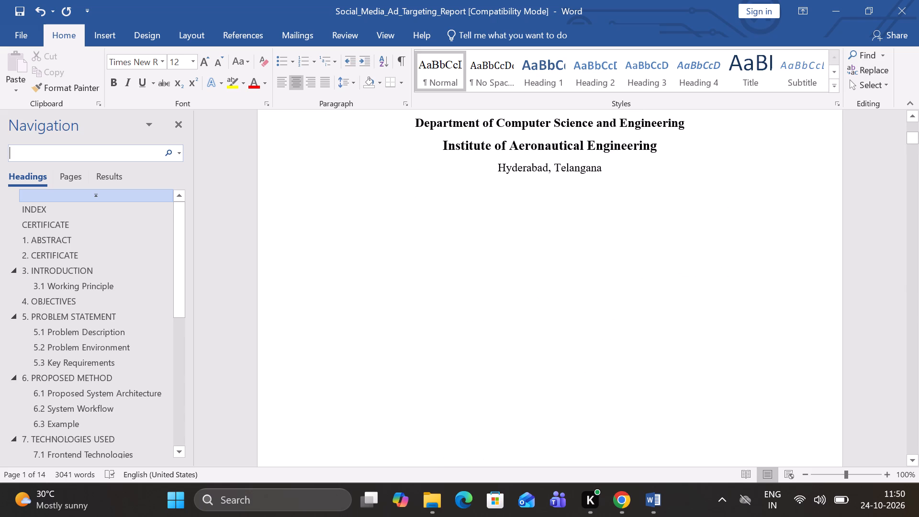
scroll(630, 351, "down", 2)
scroll(630, 351, "up", 1)
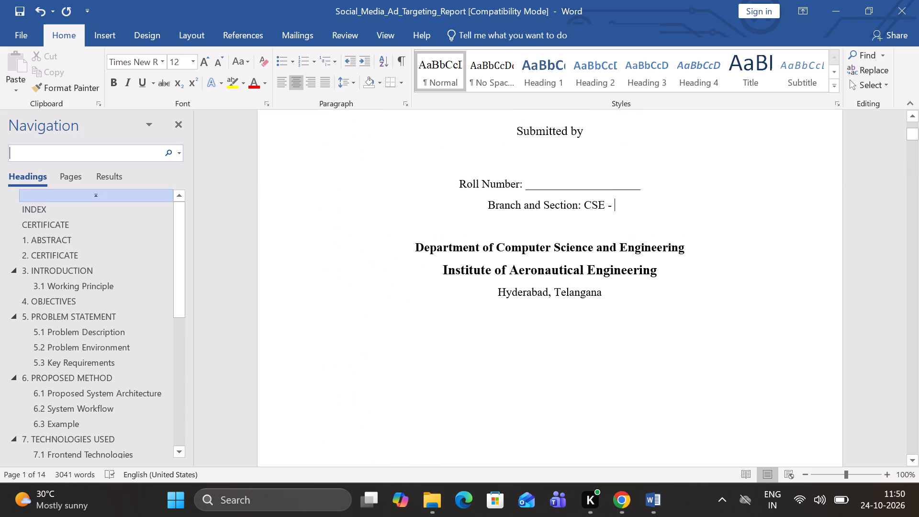
left_click(616, 207)
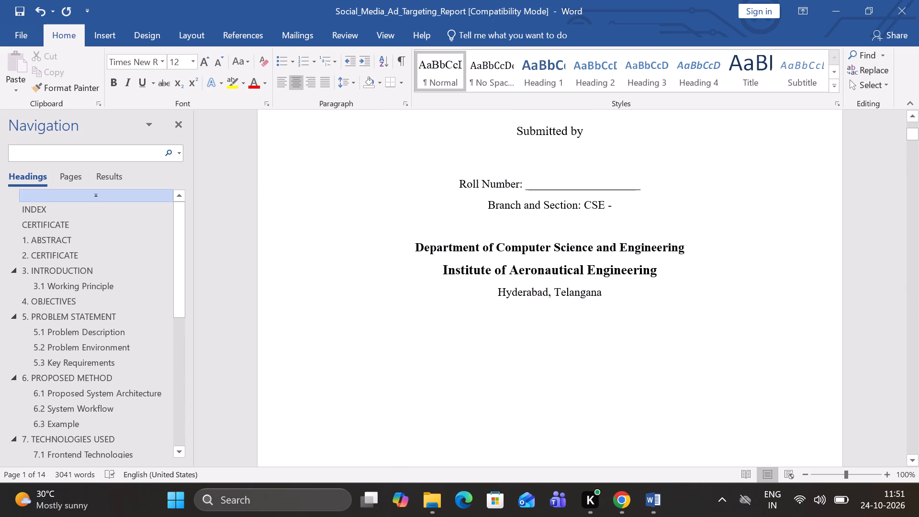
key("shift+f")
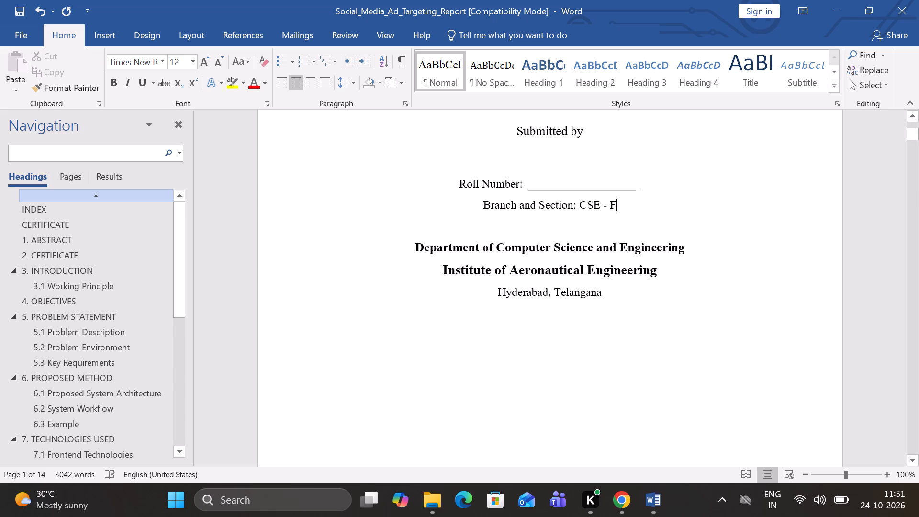
Enter the student's name on the blank line beneath "Submitted by".
left_click(459, 146)
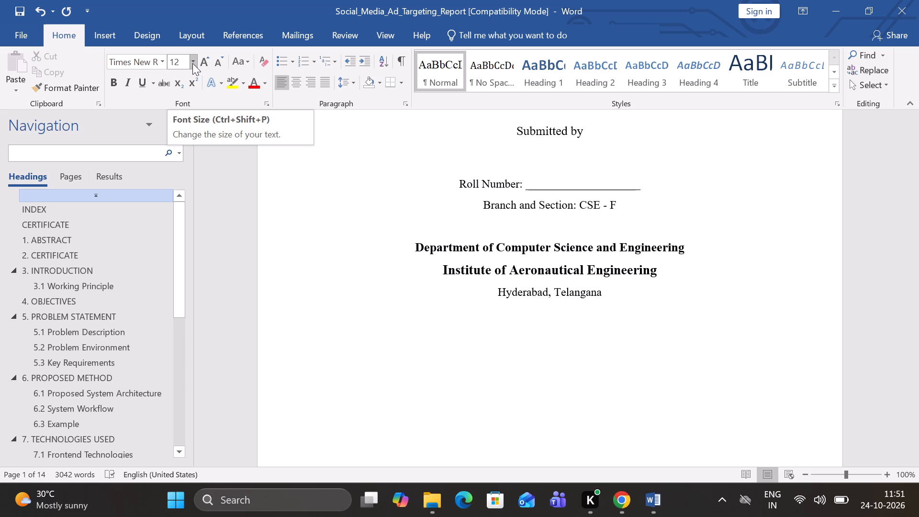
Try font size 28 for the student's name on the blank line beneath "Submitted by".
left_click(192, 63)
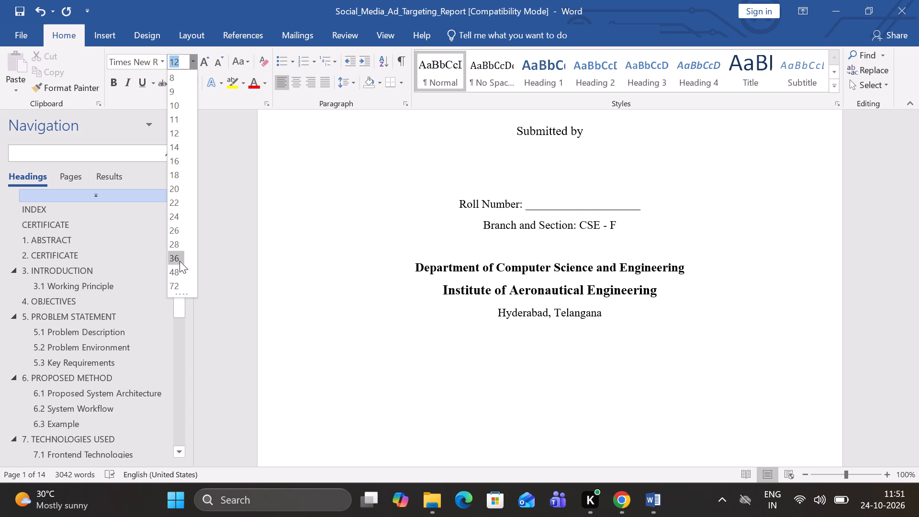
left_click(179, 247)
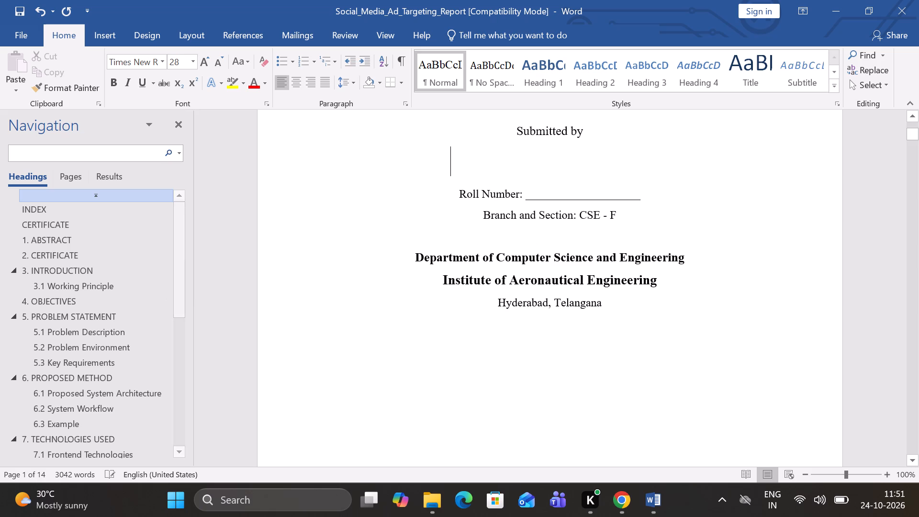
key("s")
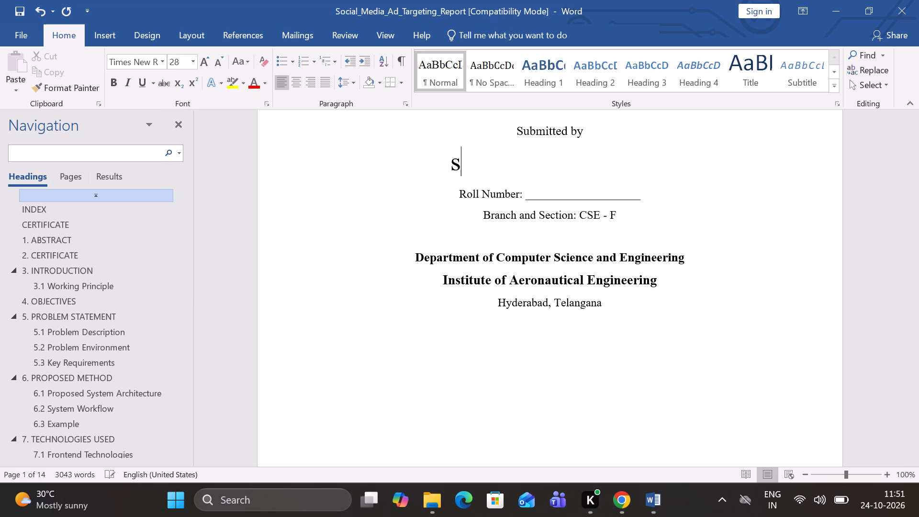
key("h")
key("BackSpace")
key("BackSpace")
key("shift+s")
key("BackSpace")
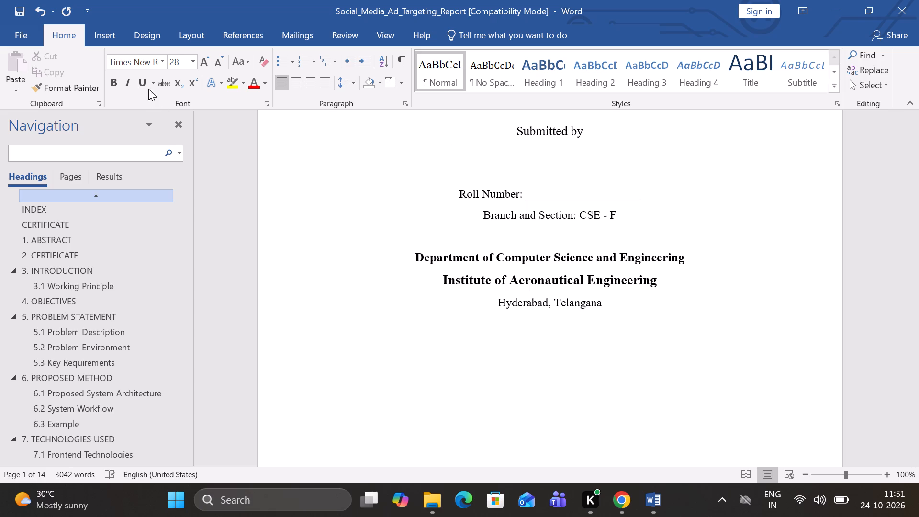
Enter the student's full name at font size 20, with initial capitals, on the blank line beneath "Submitted by".
left_click(179, 59)
left_click(192, 61)
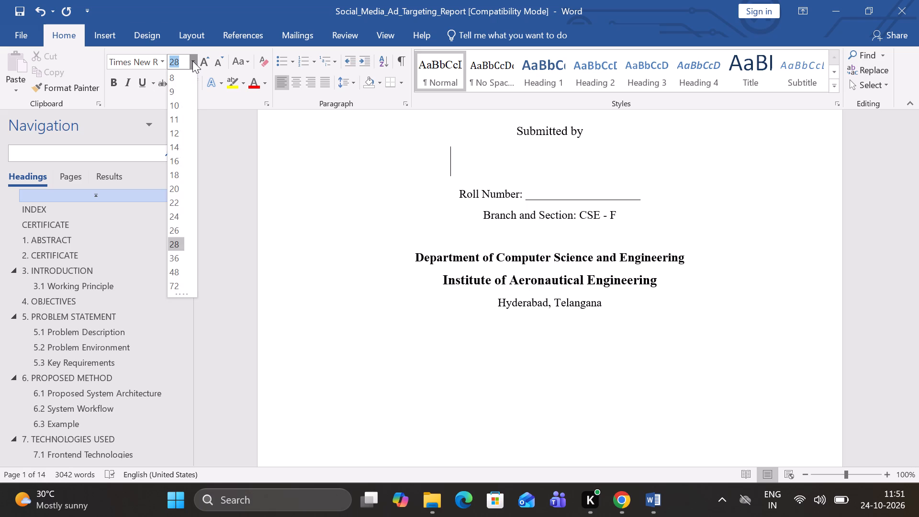
left_click(181, 189)
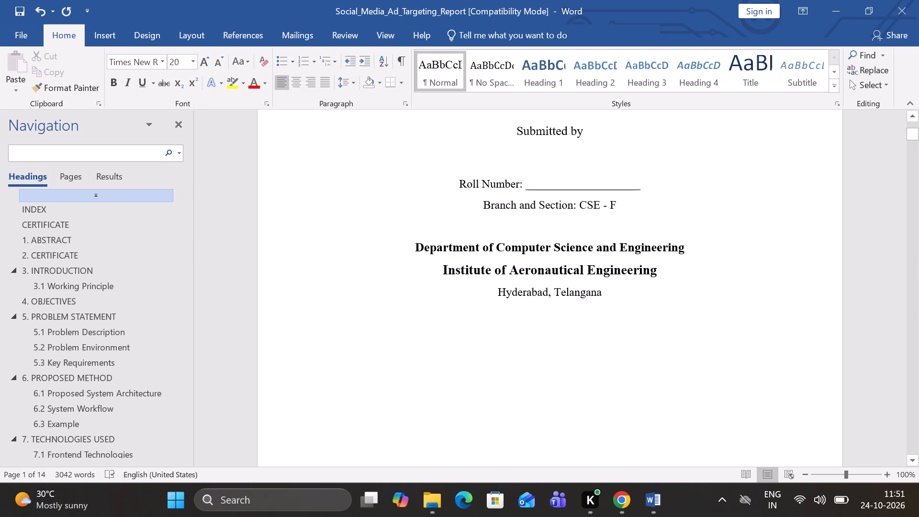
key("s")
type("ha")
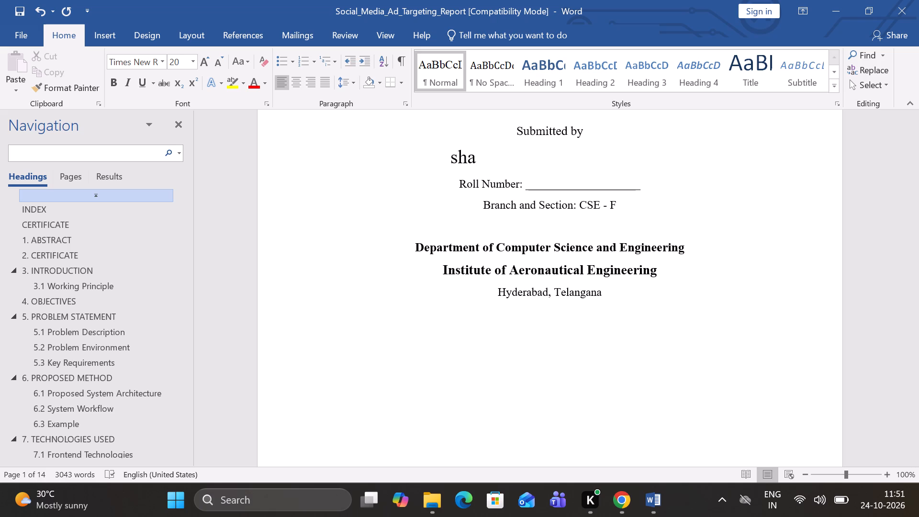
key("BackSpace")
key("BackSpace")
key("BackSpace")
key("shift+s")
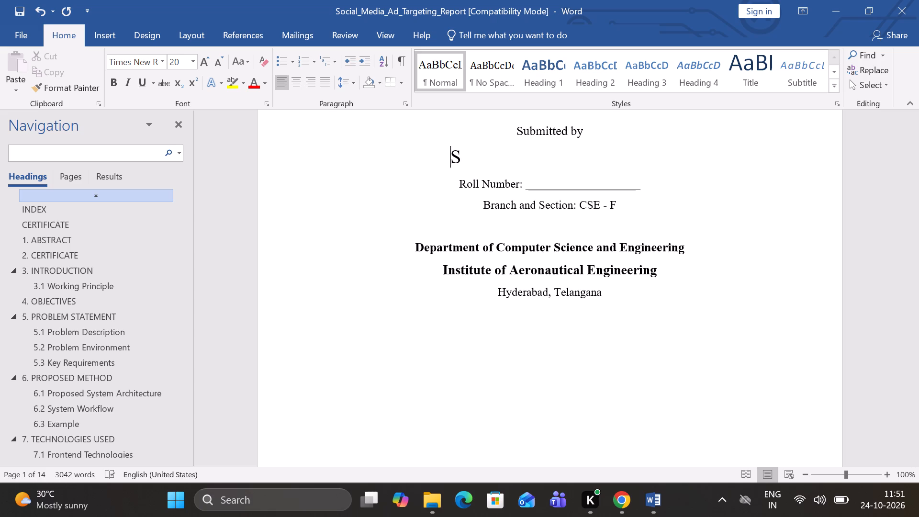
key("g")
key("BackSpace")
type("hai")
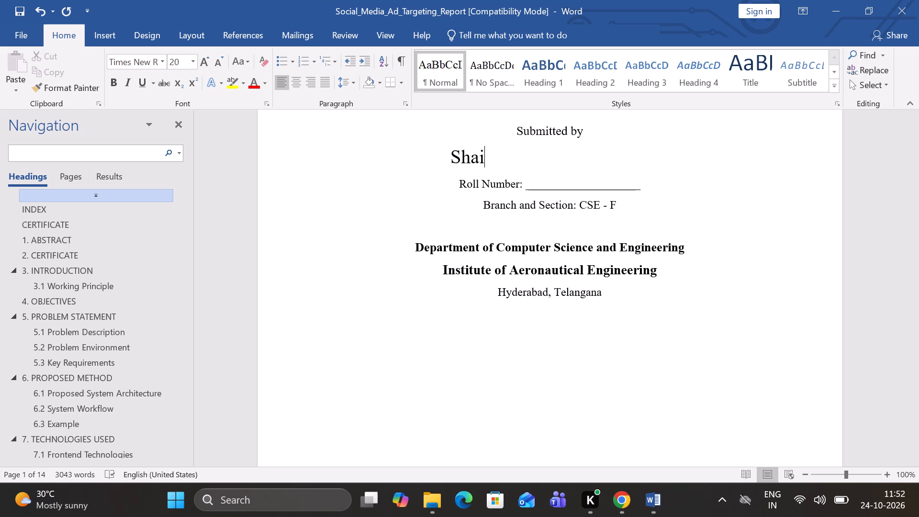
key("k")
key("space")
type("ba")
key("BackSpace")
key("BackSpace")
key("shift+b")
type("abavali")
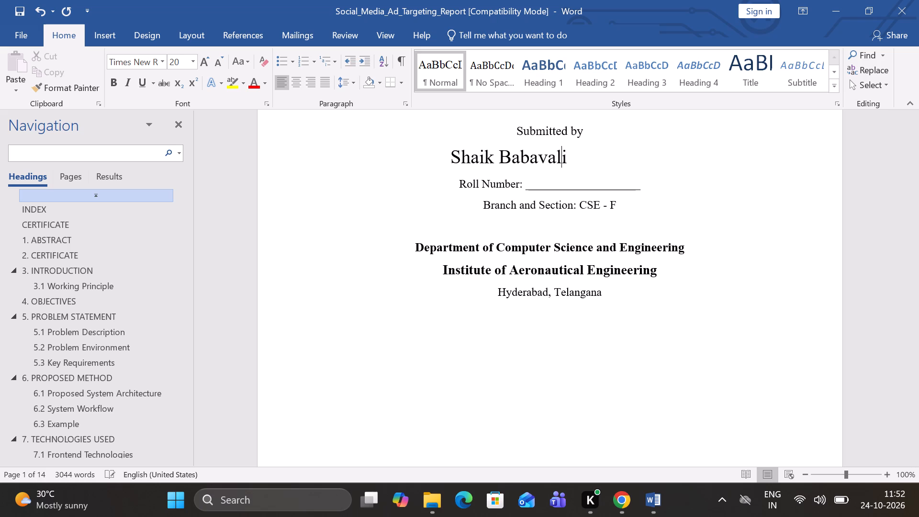
left_click(576, 175)
left_click(555, 177)
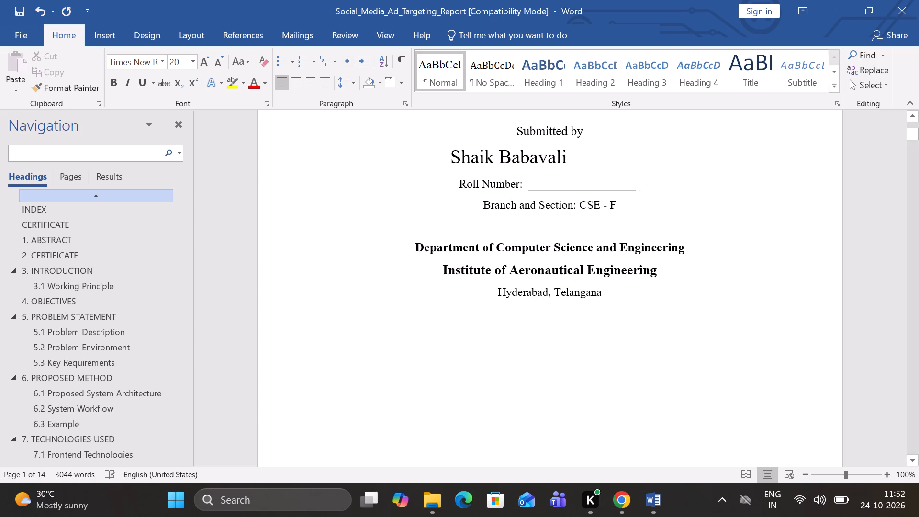
left_click(549, 183)
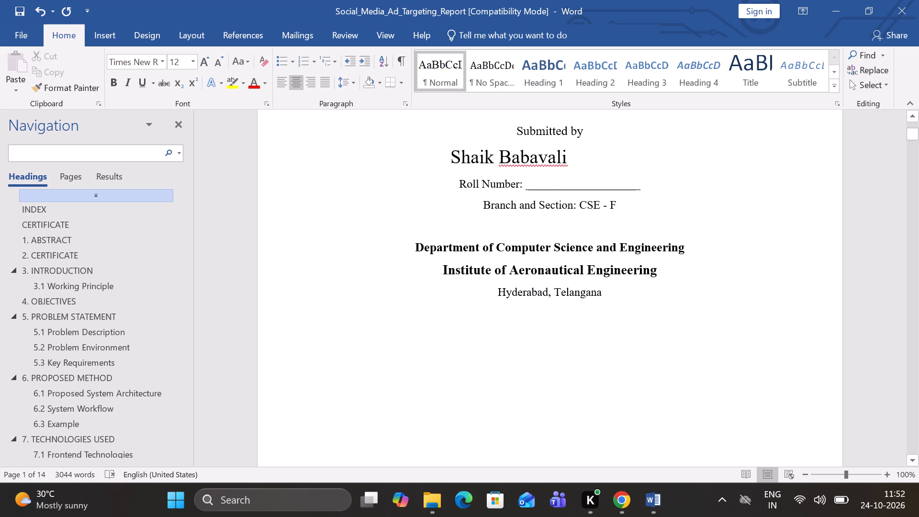
Set the font size to 14 for text entered directly after "Roll Number:", before the underscores.
left_click(526, 184)
left_click_drag(182, 58, 187, 64)
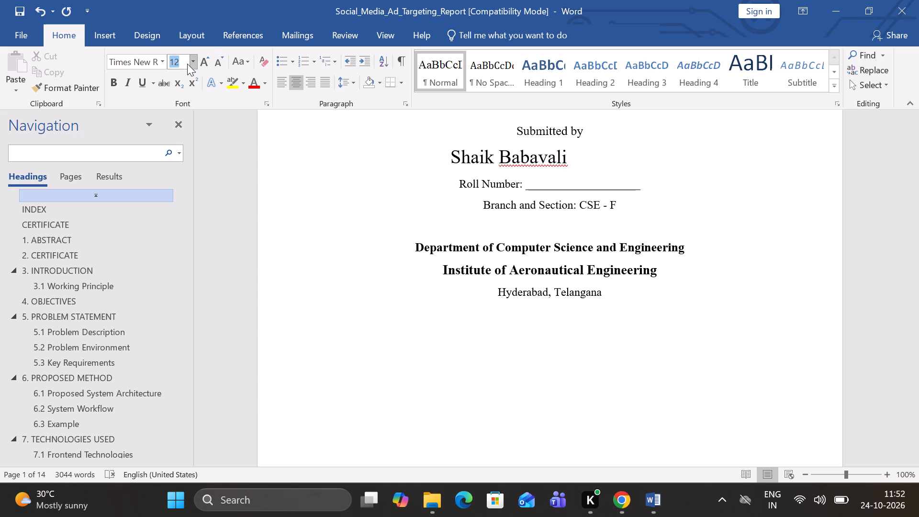
left_click_drag(187, 64, 191, 62)
left_click(191, 62)
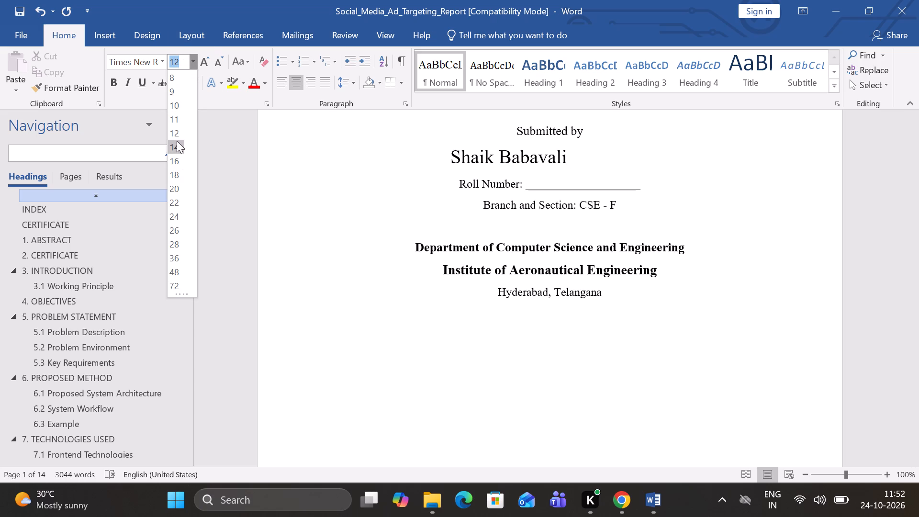
left_click(177, 141)
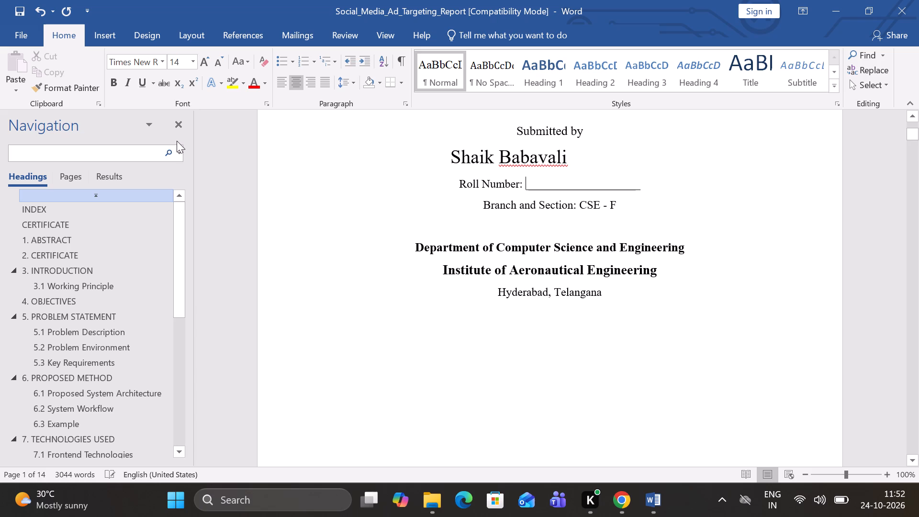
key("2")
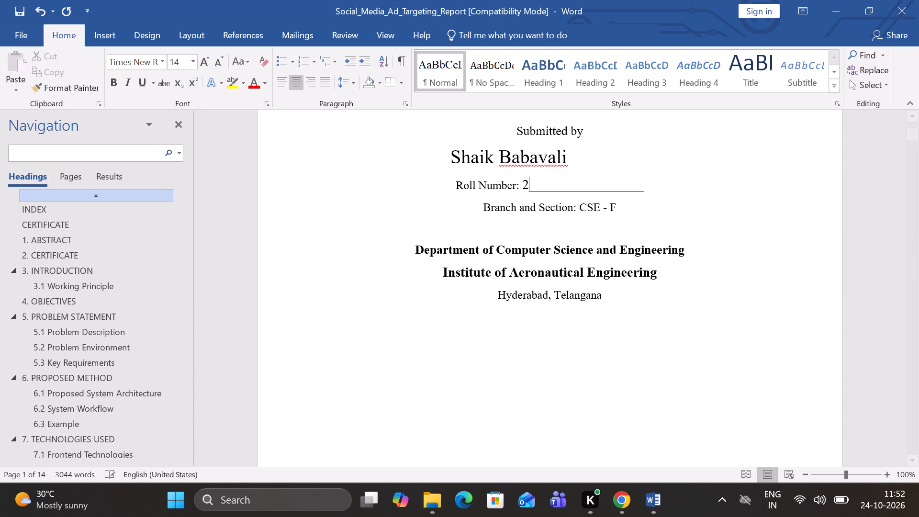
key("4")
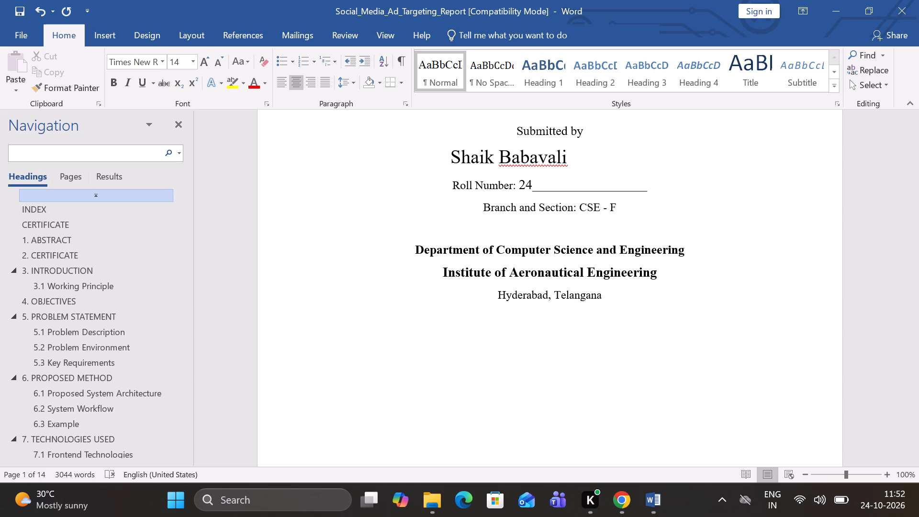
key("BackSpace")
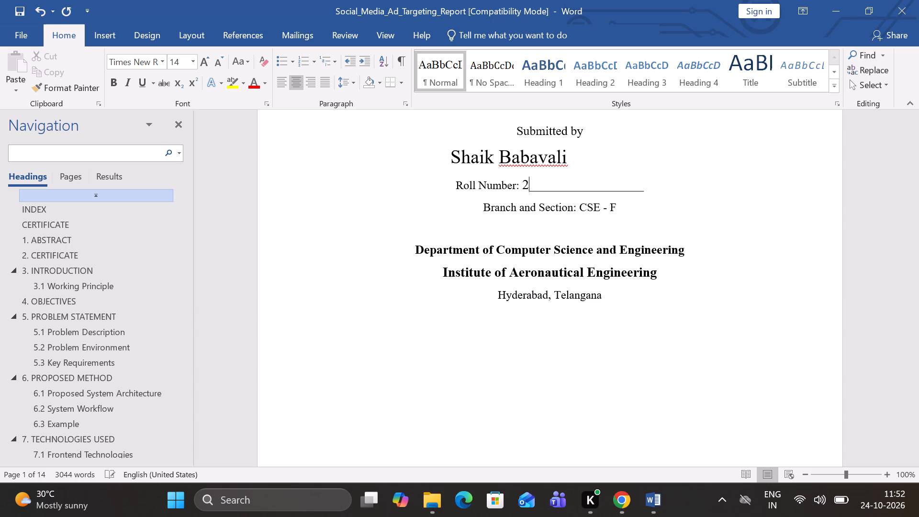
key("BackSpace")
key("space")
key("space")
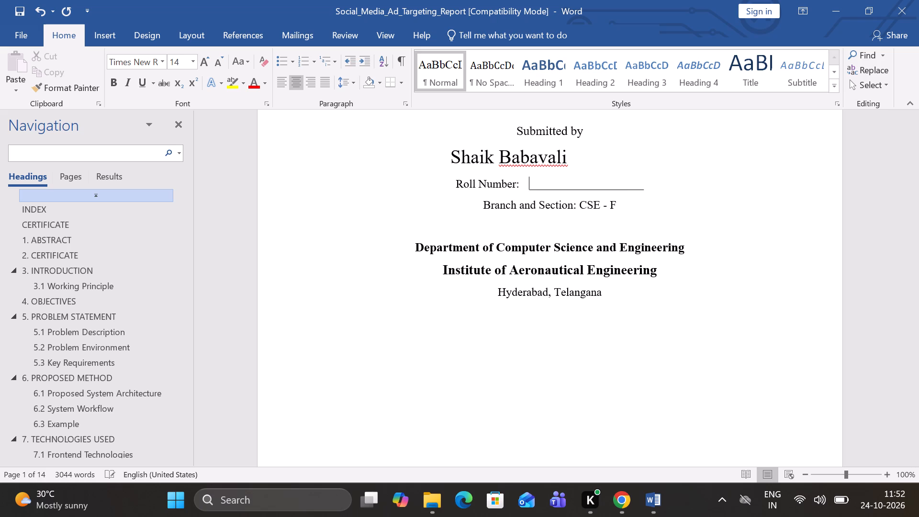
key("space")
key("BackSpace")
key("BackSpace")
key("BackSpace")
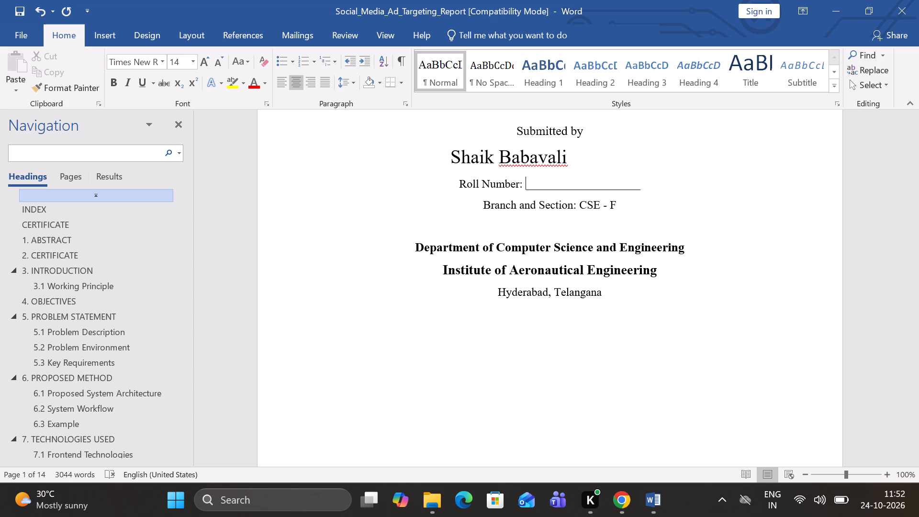
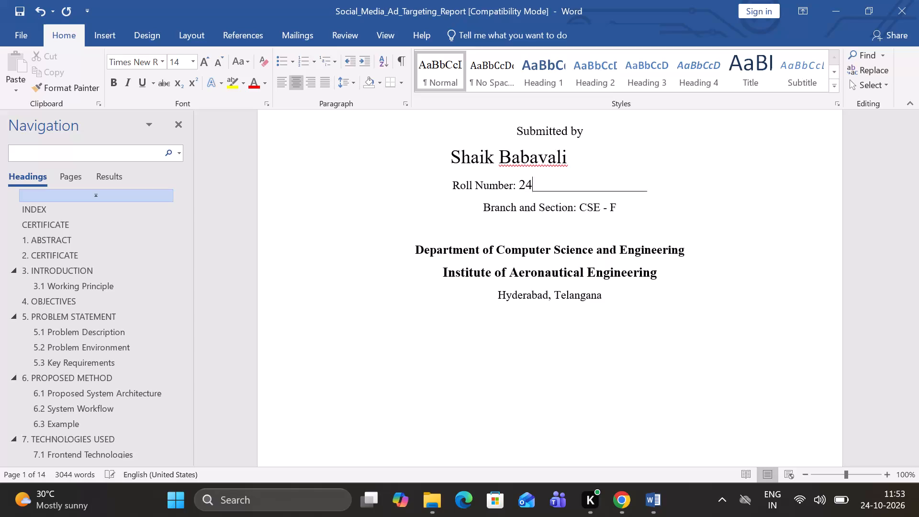
Complete the student's roll number after "Roll Number:" on the cover page, ahead of the underscores.
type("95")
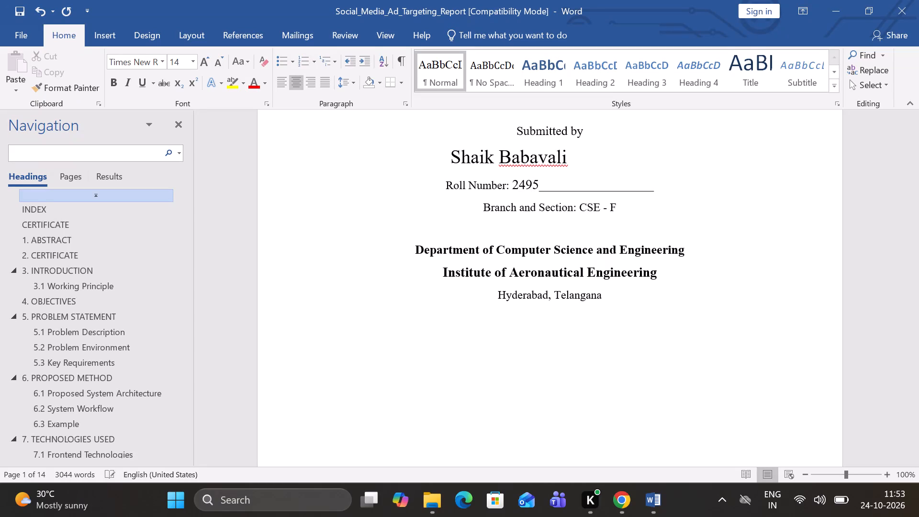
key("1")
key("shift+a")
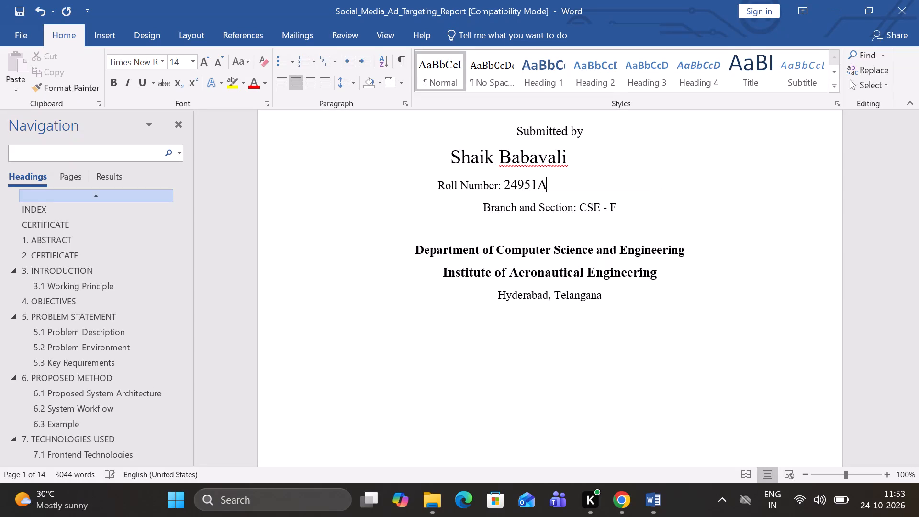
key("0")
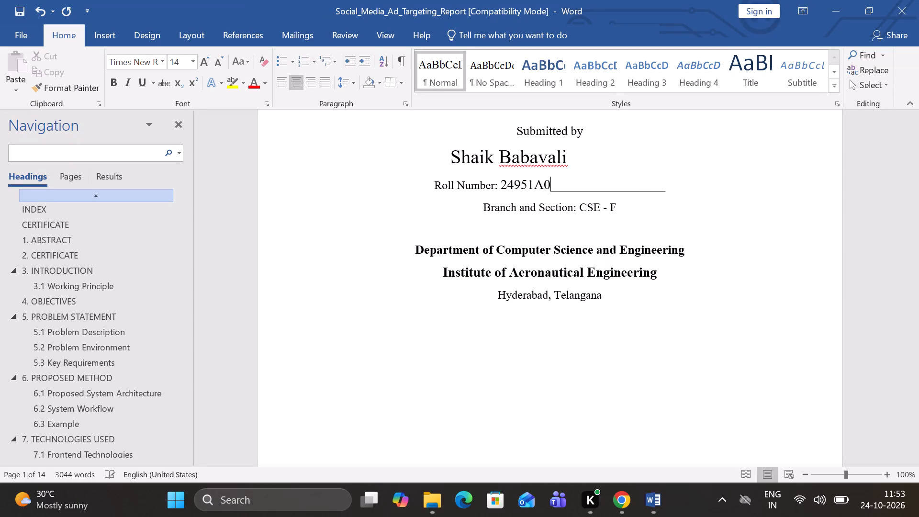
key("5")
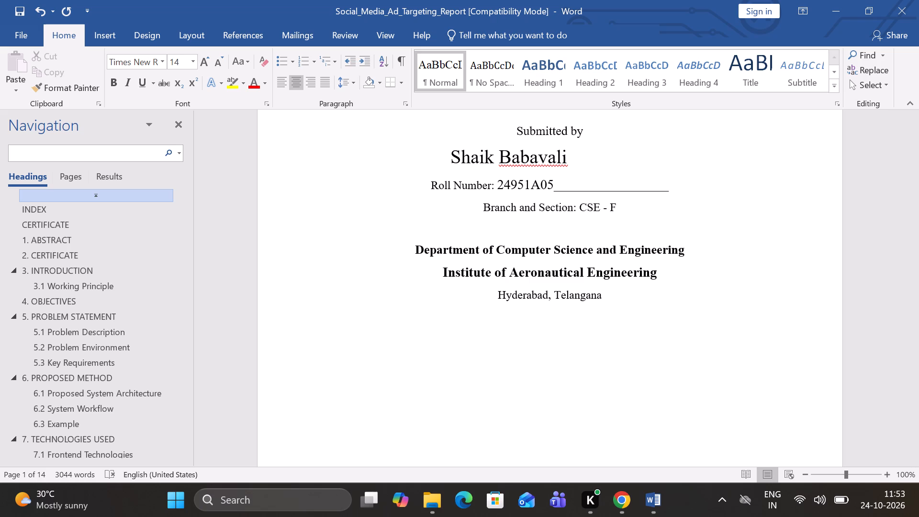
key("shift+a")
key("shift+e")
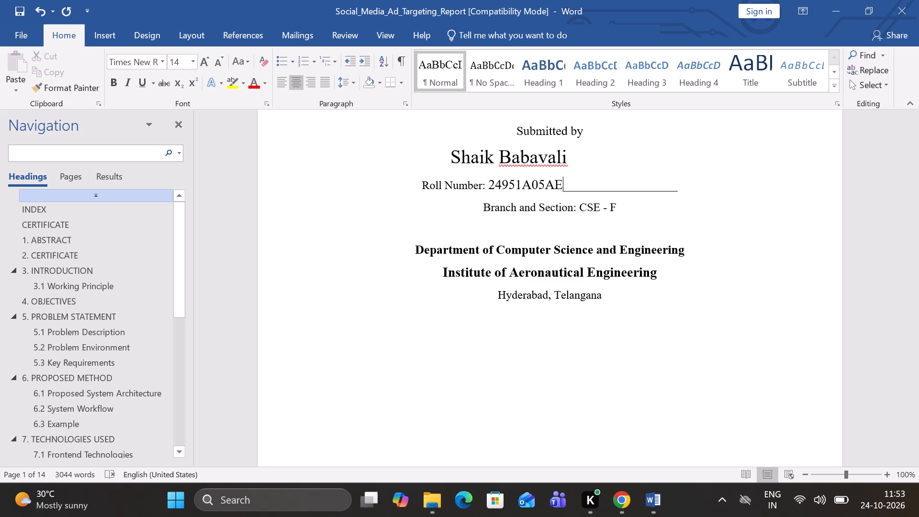
Delete all the placeholder underscores following the roll number on the cover page.
left_click(705, 191)
key("BackSpace")
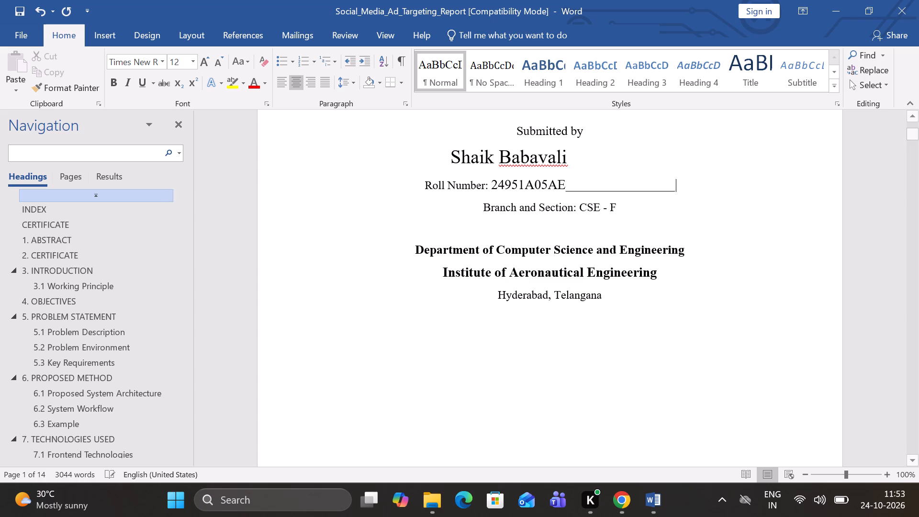
key("BackSpace")
key("BackSpace")
key("BackSpace")
key("BackSpace")
key("BackSpace")
key("BackSpace")
key("BackSpace")
key("BackSpace")
key("BackSpace")
key("BackSpace")
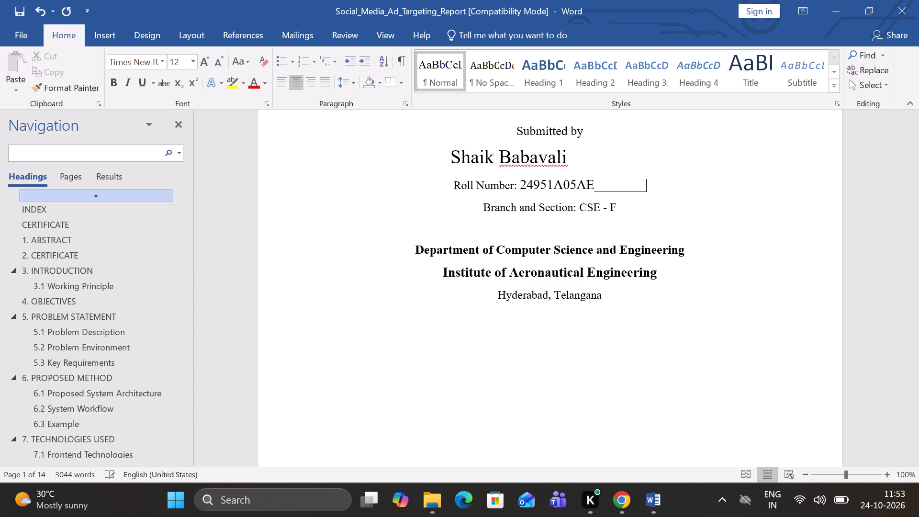
key("BackSpace")
key("BackSpace")
key("BackSpace")
key("BackSpace")
key("BackSpace")
key("BackSpace")
key("BackSpace")
key("BackSpace")
key("BackSpace")
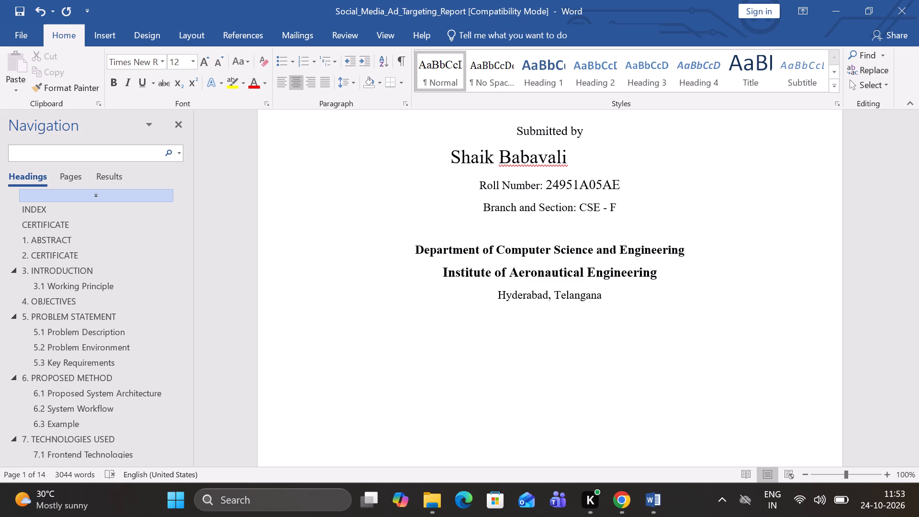
Delete the existing student's name after "Student Name:" on the Certificate page.
scroll(561, 332, "down", 1)
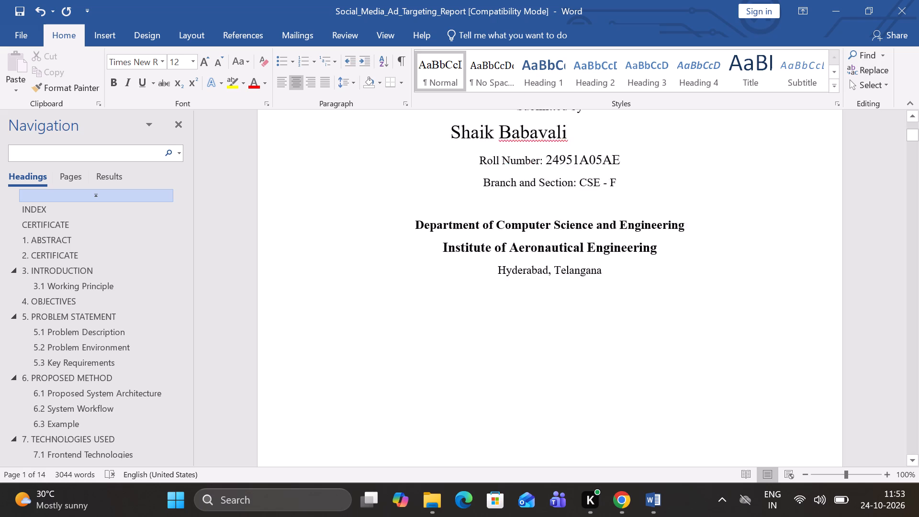
scroll(561, 332, "down", 3)
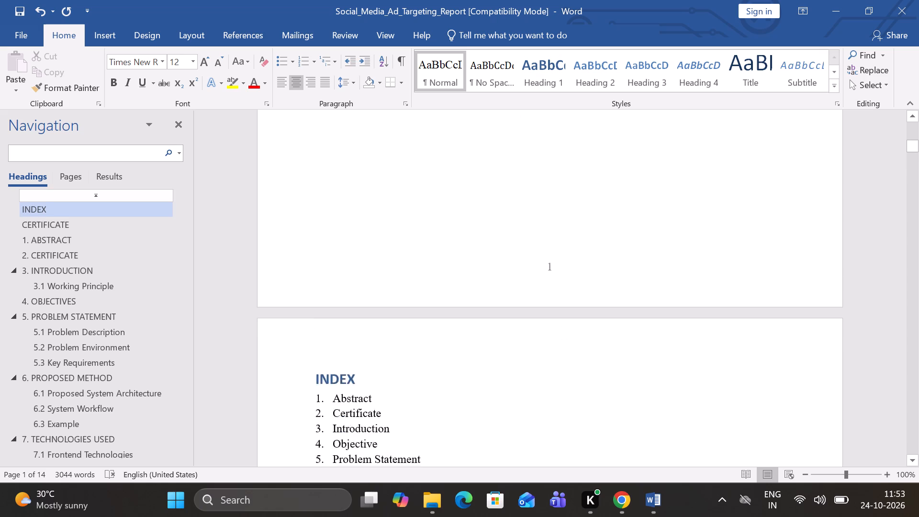
scroll(561, 332, "down", 5)
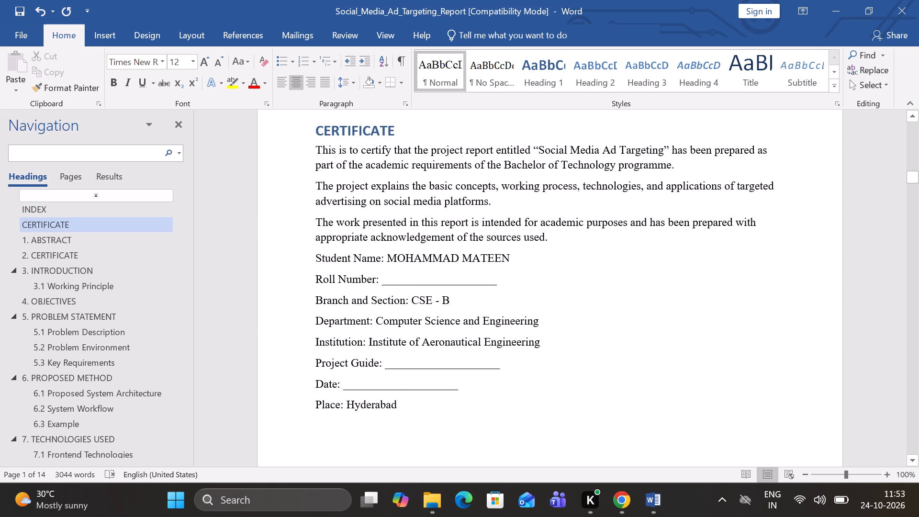
left_click(521, 253)
key("BackSpace")
key("BackSpace")
key("BackSpace")
key("BackSpace")
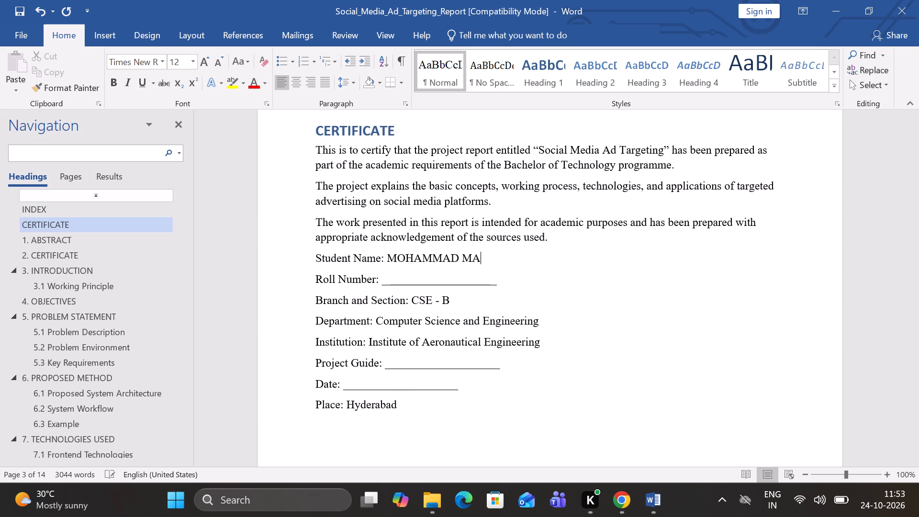
key("BackSpace")
key("BackSpace")
key("BackSpace")
key("BackSpace")
key("BackSpace")
key("BackSpace")
key("BackSpace")
key("BackSpace")
key("BackSpace")
key("BackSpace")
key("BackSpace")
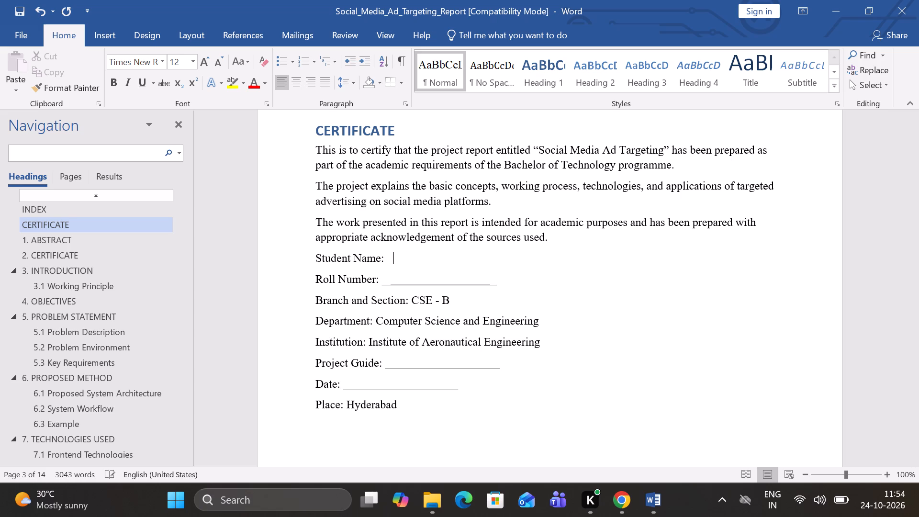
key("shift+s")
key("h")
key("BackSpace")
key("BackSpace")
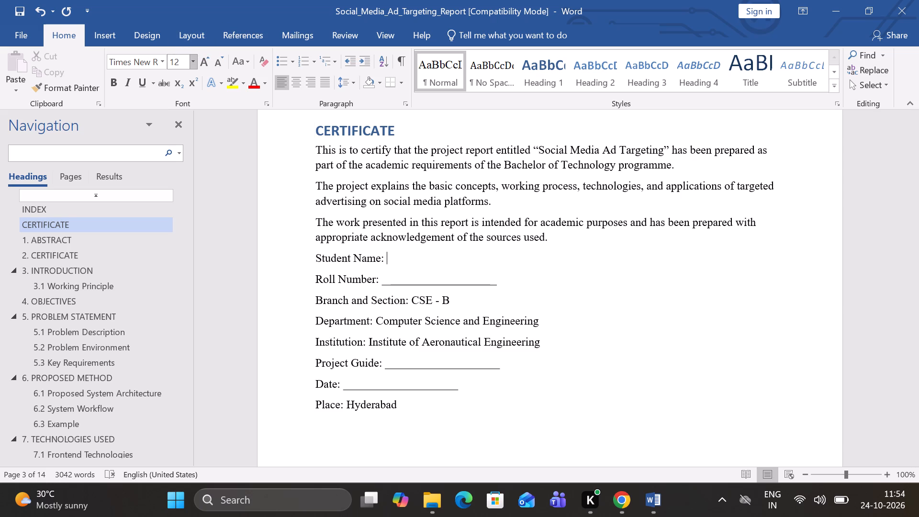
Enter the new student's name in font size 16 after "Student Name:" on the Certificate page.
left_click(193, 62)
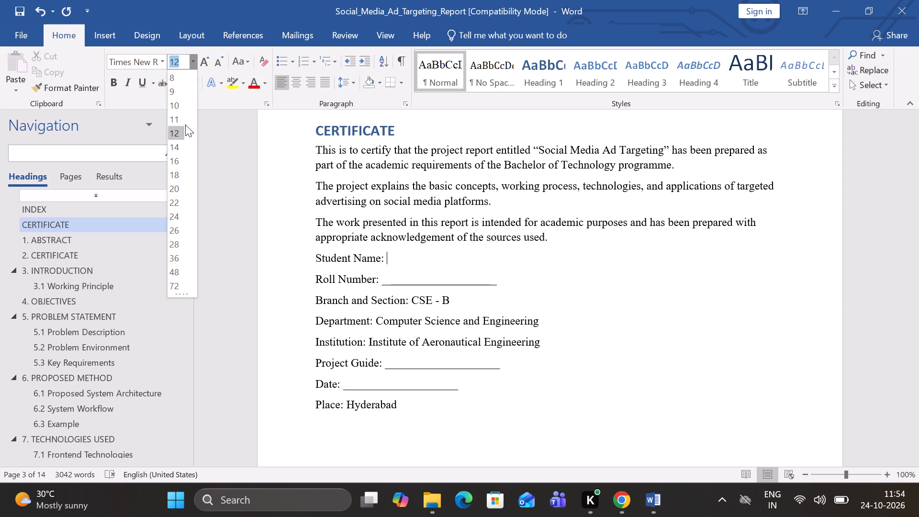
left_click(183, 156)
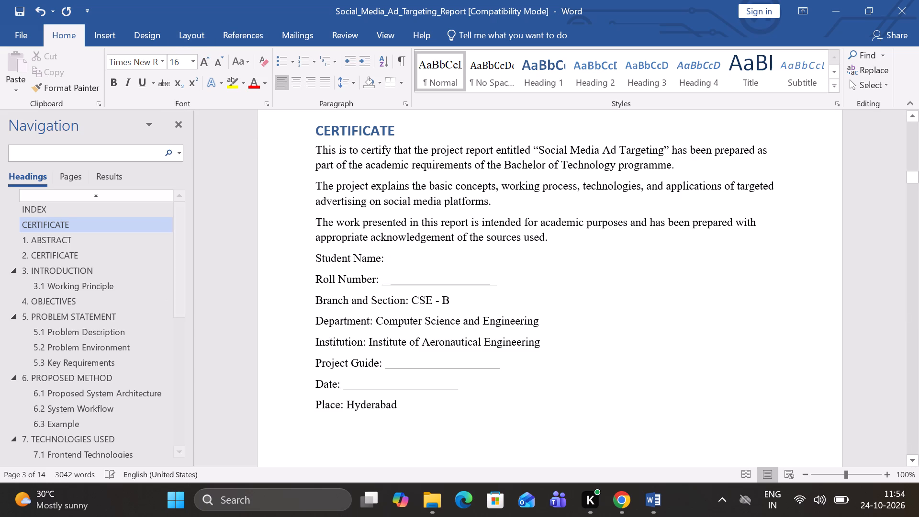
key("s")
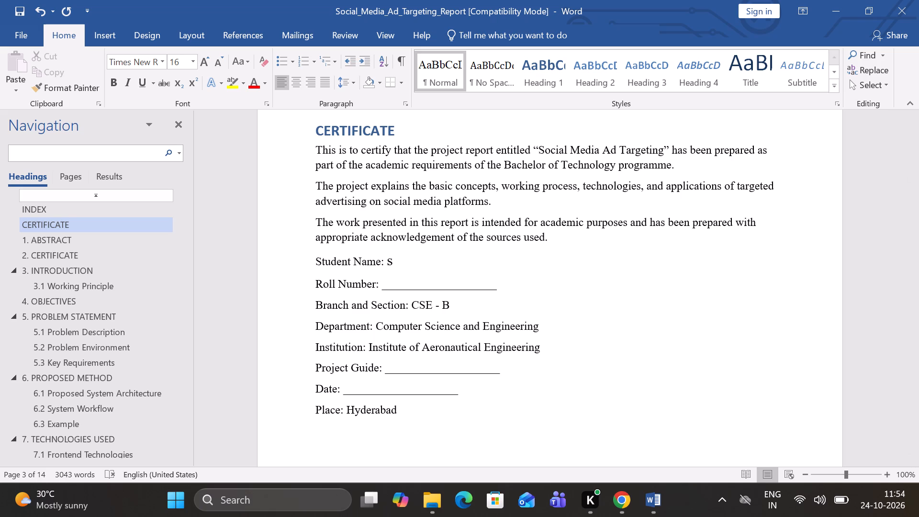
key("BackSpace")
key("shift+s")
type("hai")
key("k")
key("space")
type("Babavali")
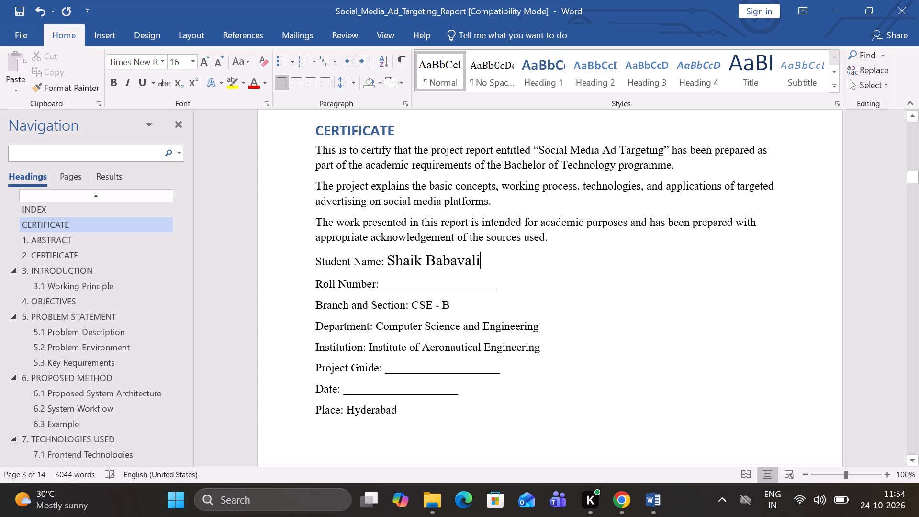
Enter the student's roll number in font size 14 within the underscores after "Roll Number:" on the Certificate page.
left_click(386, 286)
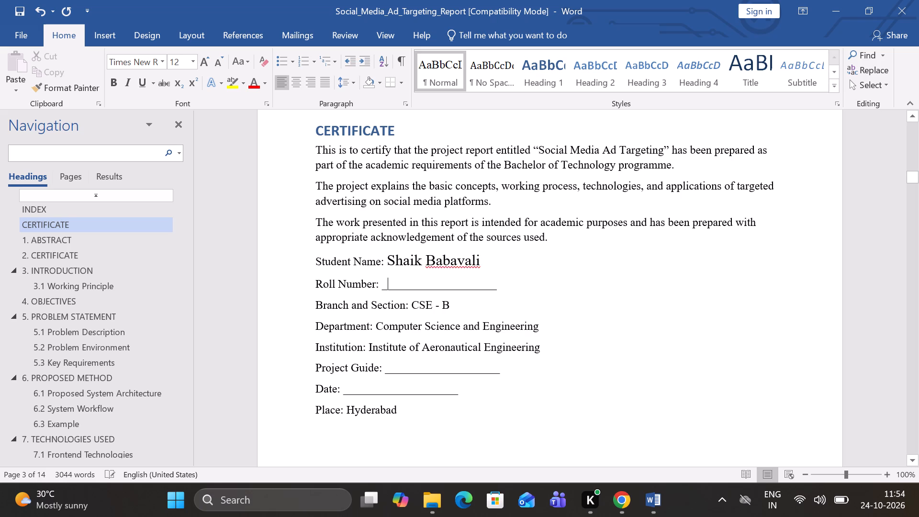
left_click(386, 286)
left_click(189, 57)
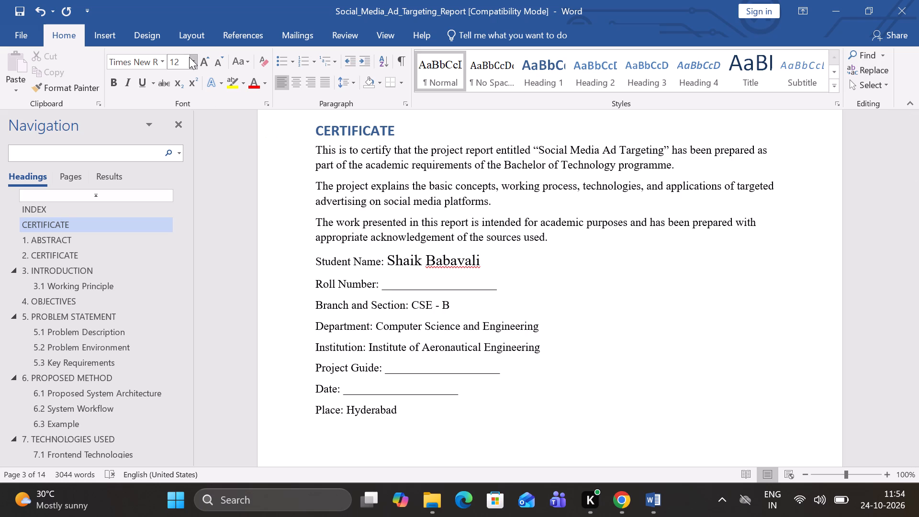
left_click(189, 57)
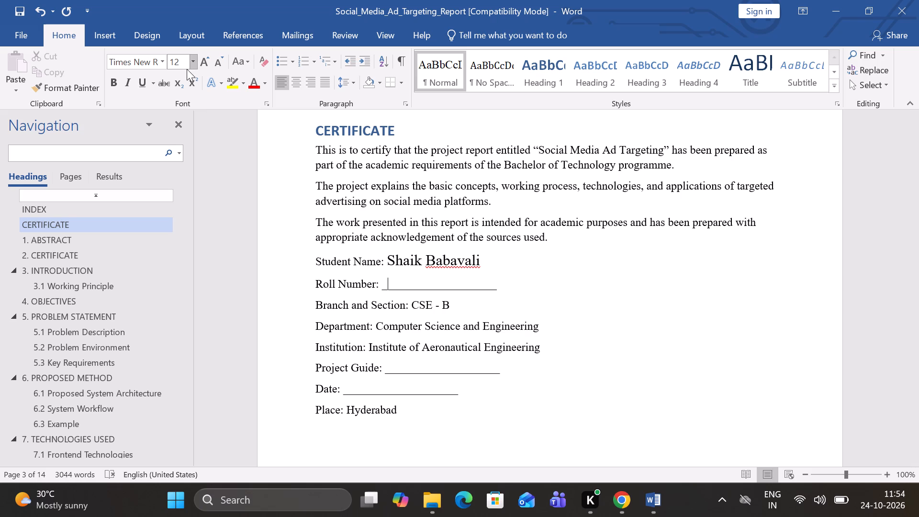
left_click(193, 64)
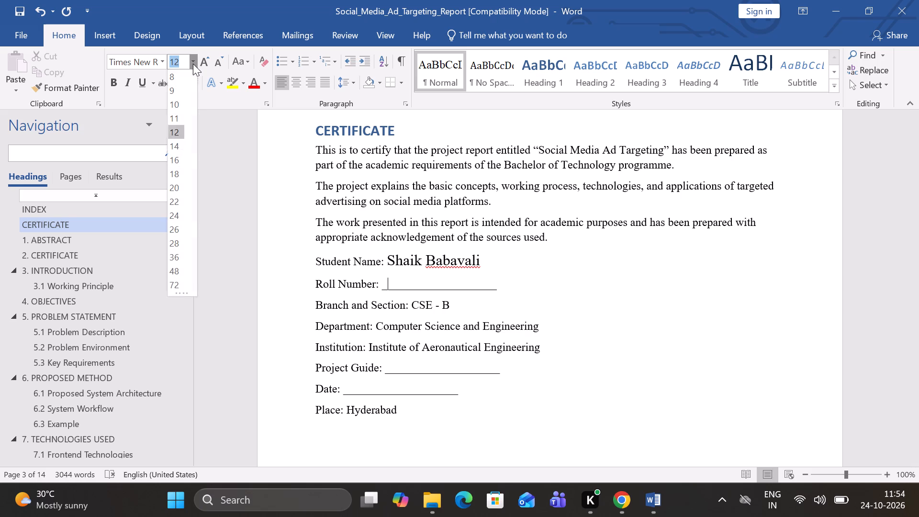
left_click(179, 151)
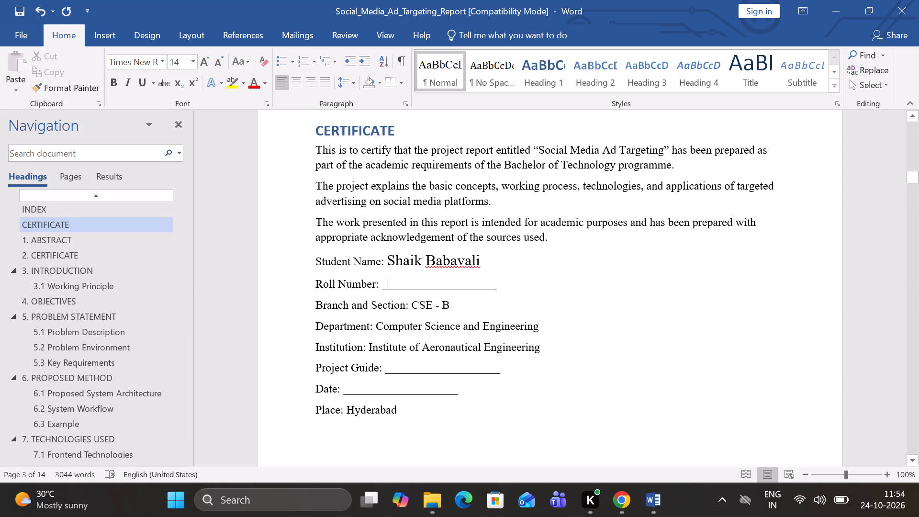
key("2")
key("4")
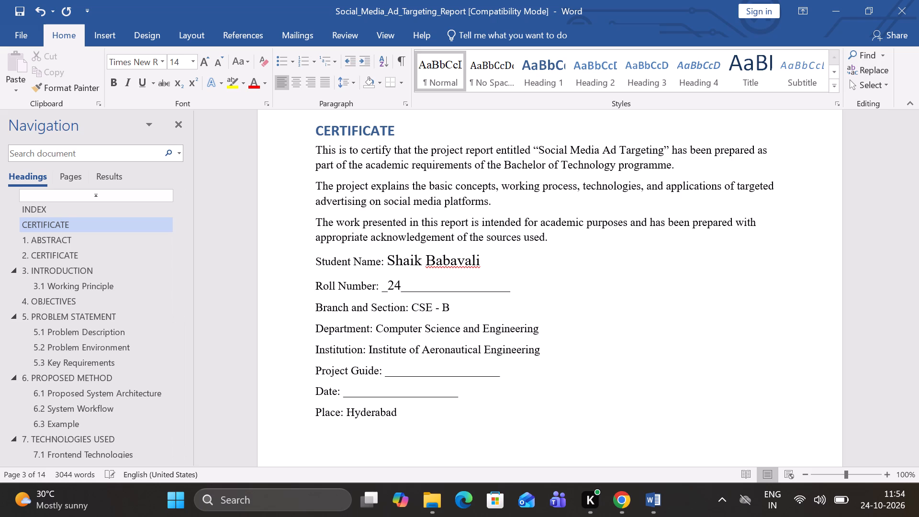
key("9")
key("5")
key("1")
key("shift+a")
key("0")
key("shift+percent")
key("BackSpace")
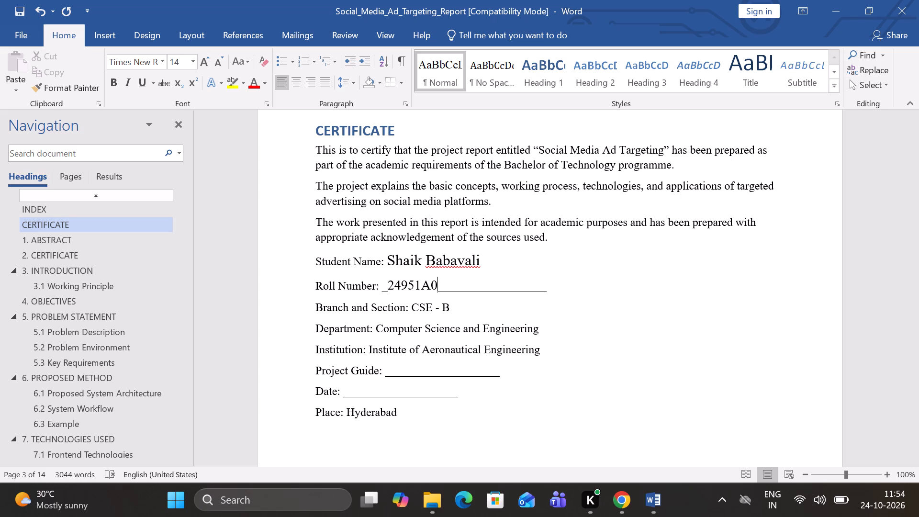
key("shift+percent")
key("BackSpace")
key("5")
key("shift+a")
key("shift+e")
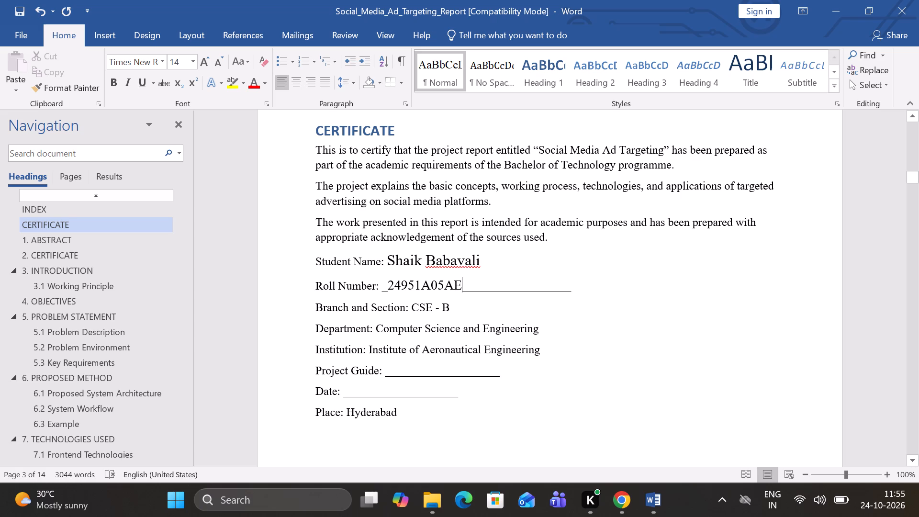
Delete the placeholder underscores on both sides of the roll number on the Certificate page.
left_click(628, 288)
key("BackSpace")
key("BackSpace")
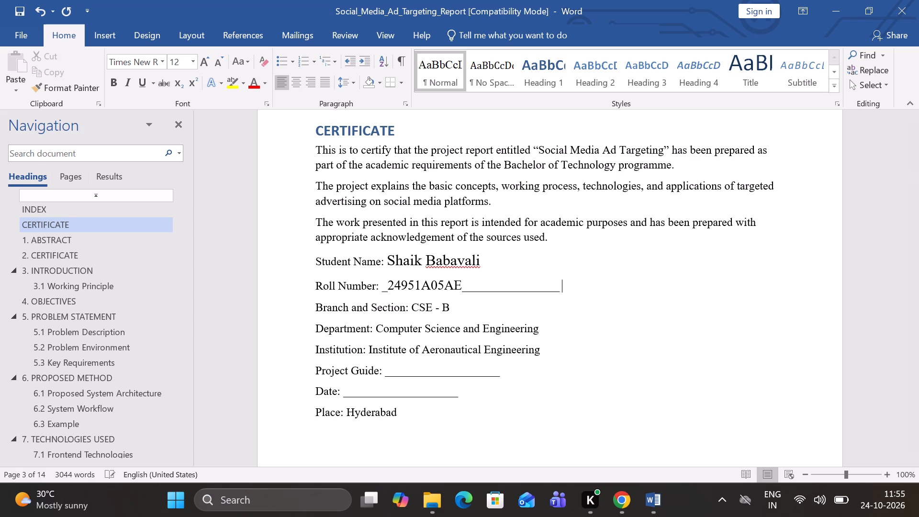
key("BackSpace")
key("BackSpace")
key("BackSpace")
key("BackSpace")
key("BackSpace")
key("BackSpace")
key("BackSpace")
key("BackSpace")
key("BackSpace")
key("BackSpace")
key("BackSpace")
key("BackSpace")
key("BackSpace")
key("BackSpace")
key("BackSpace")
key("BackSpace")
key("BackSpace")
left_click(389, 288)
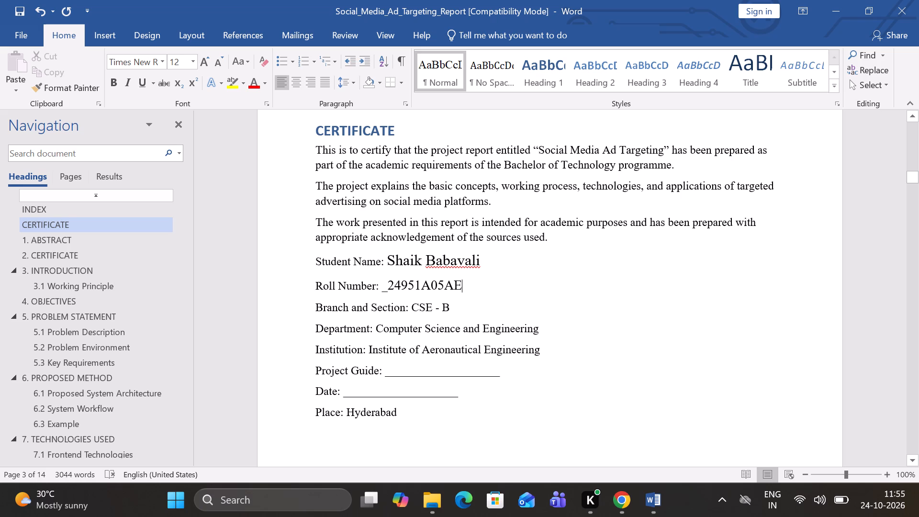
key("BackSpace")
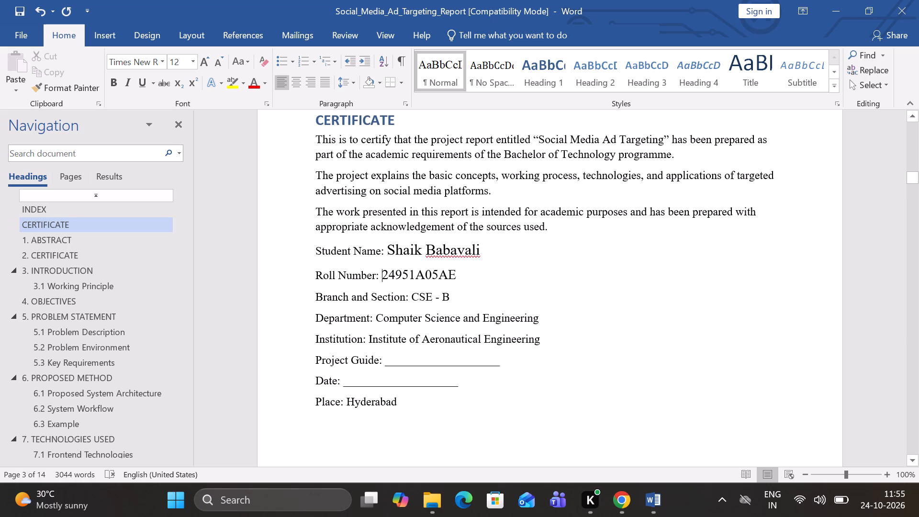
Delete the entire "Project Guide:" line, including its underscores, from the Certificate page.
scroll(510, 383, "down", 1)
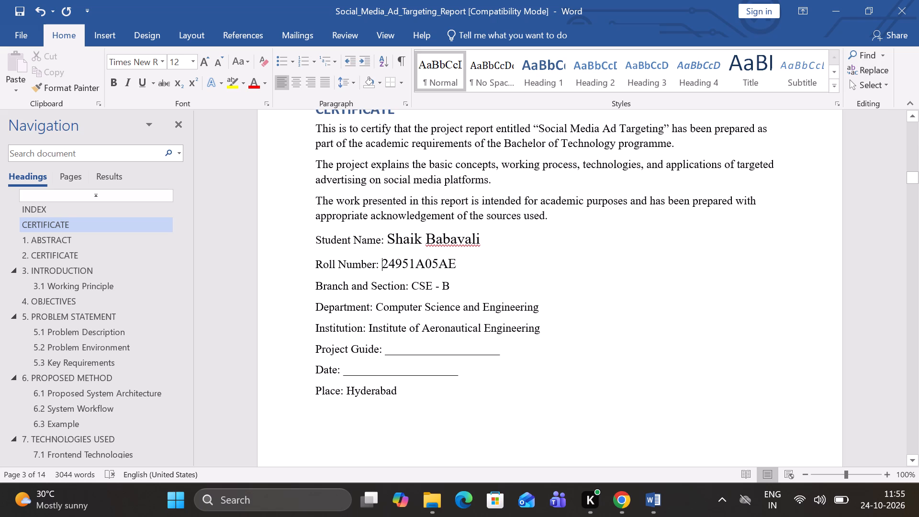
left_click(502, 346)
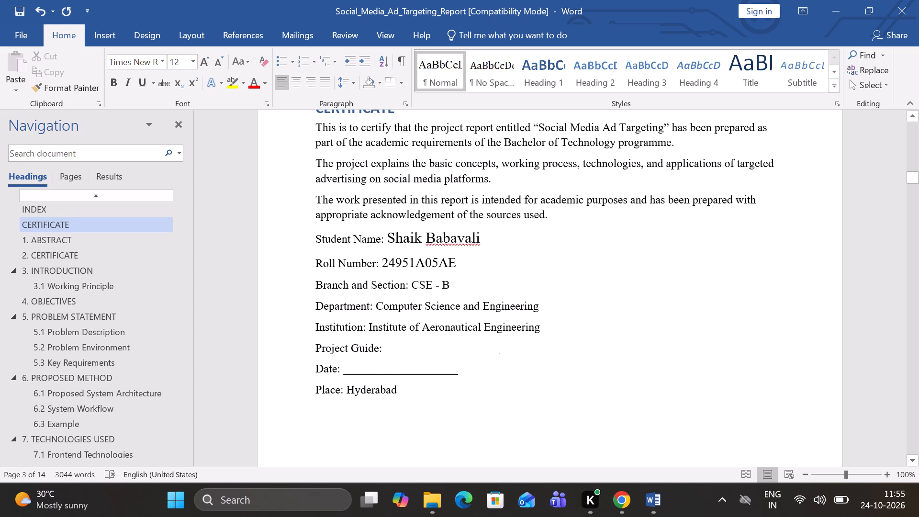
key("BackSpace")
key("BackSpace")
key("BackSpace")
key("BackSpace")
key("BackSpace")
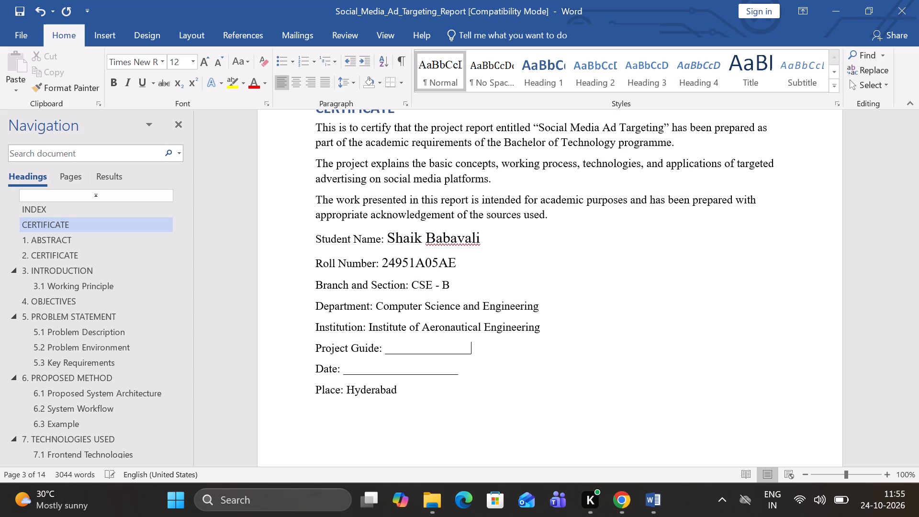
key("BackSpace")
key("BackSpace")
key("BackSpace")
key("BackSpace")
key("BackSpace")
key("BackSpace")
key("BackSpace")
key("BackSpace")
key("BackSpace")
key("BackSpace")
key("BackSpace")
key("BackSpace")
key("BackSpace")
key("BackSpace")
key("BackSpace")
key("BackSpace")
key("BackSpace")
key("BackSpace")
key("BackSpace")
key("BackSpace")
key("BackSpace")
key("BackSpace")
key("BackSpace")
key("BackSpace")
key("BackSpace")
key("BackSpace")
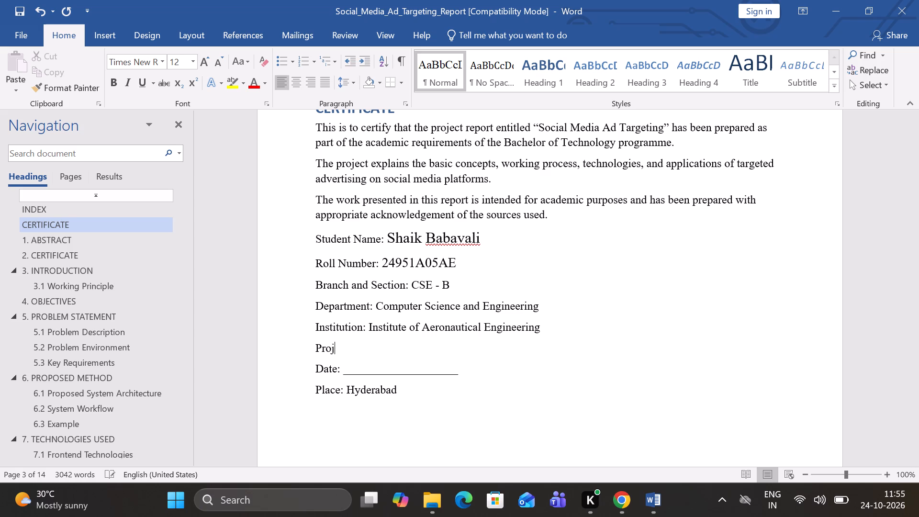
key("BackSpace")
key("BackSpace")
key("BackSpace")
key("BackSpace")
key("BackSpace")
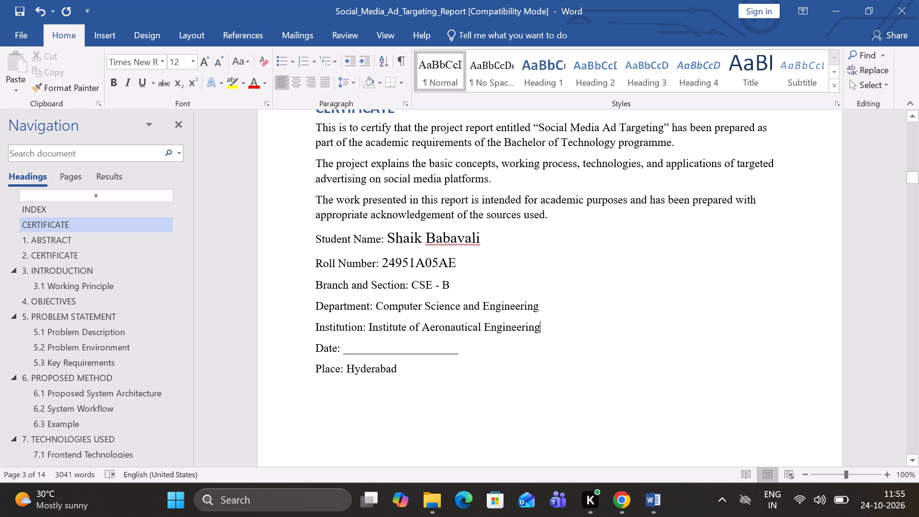
Delete all the placeholder underscores after "Date:" on the Certificate page.
left_click(399, 348)
scroll(466, 353, "up", 1)
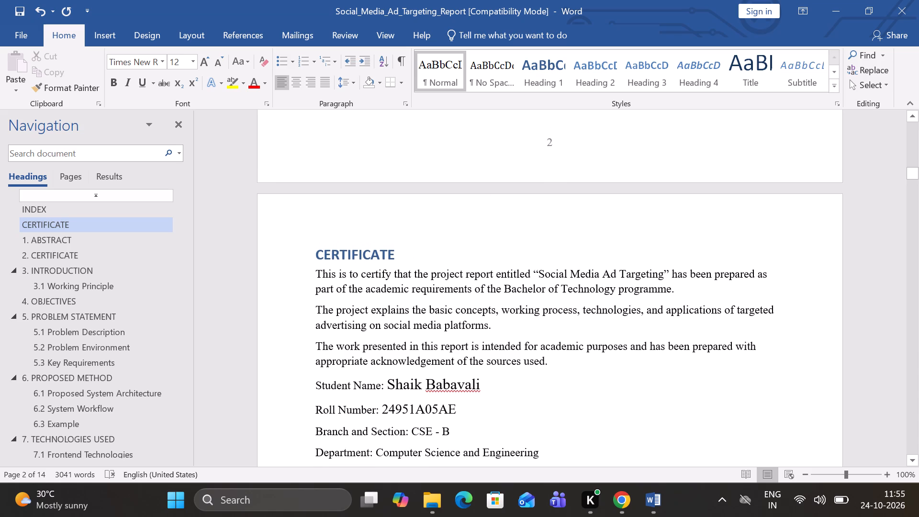
scroll(466, 353, "up", 1)
scroll(466, 353, "down", 2)
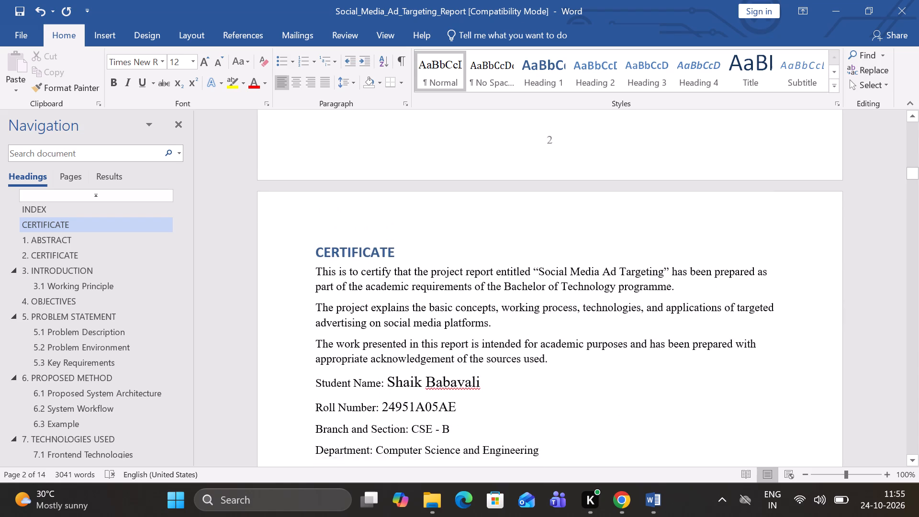
scroll(466, 353, "down", 1)
left_click(469, 380)
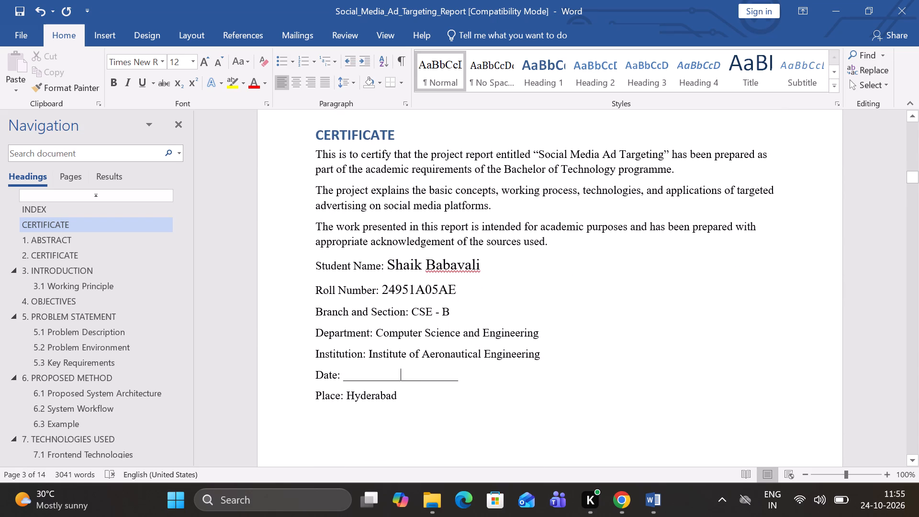
key("BackSpace")
key("BackSpace")
key("BackSpace")
key("BackSpace")
key("BackSpace")
key("BackSpace")
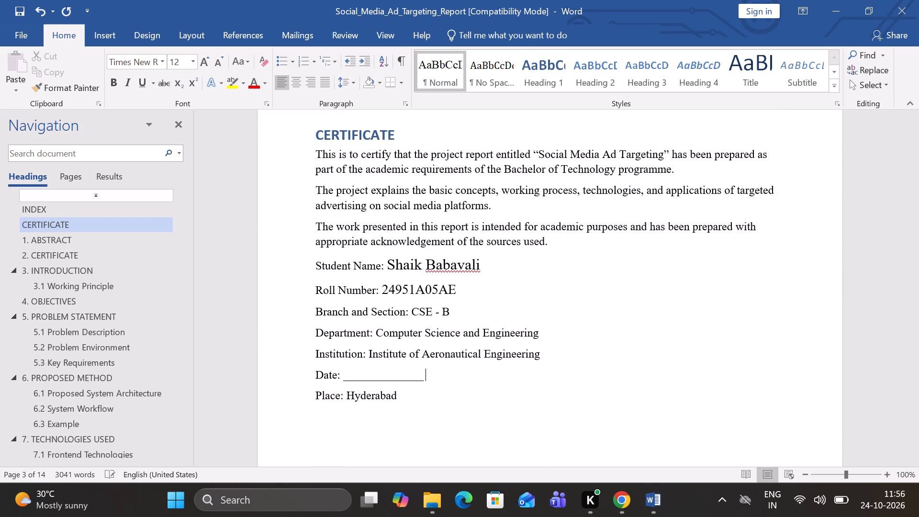
key("BackSpace")
key("BackSpace")
key("BackSpace")
key("BackSpace")
key("BackSpace")
key("BackSpace")
key("BackSpace")
key("BackSpace")
key("BackSpace")
key("BackSpace")
key("BackSpace")
key("BackSpace")
key("BackSpace")
key("BackSpace")
Enter the date 24/10/2026 after "Date:" on the Certificate page.
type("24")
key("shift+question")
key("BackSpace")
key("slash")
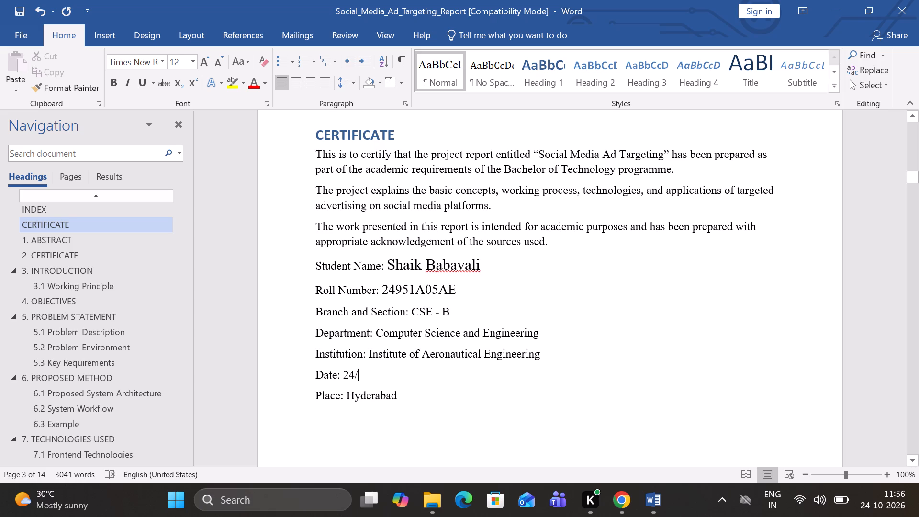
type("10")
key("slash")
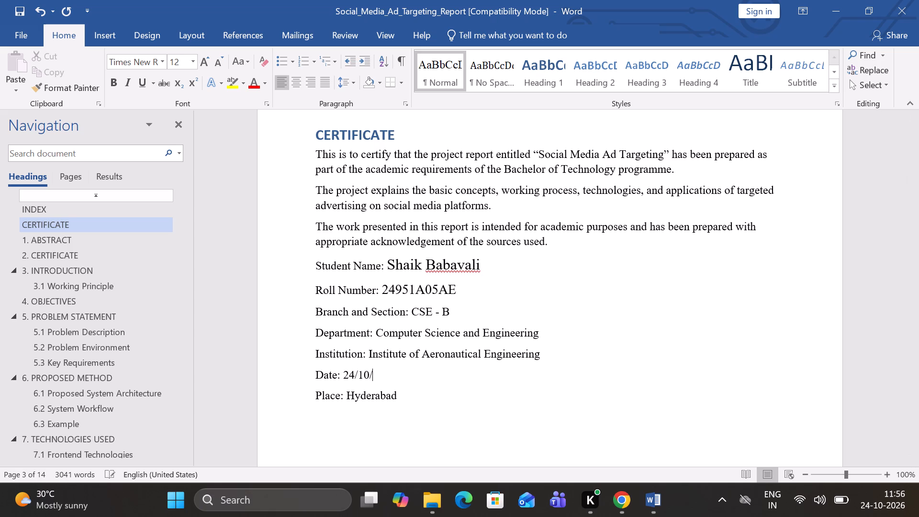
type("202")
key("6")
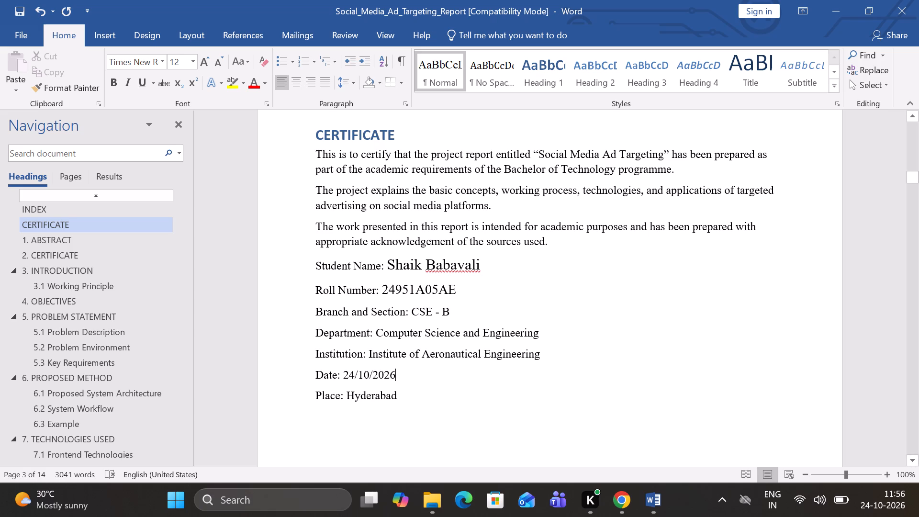
Delete the existing student's name after "Student Name:" in section 2. CERTIFICATE on page 4.
scroll(648, 411, "down", 4)
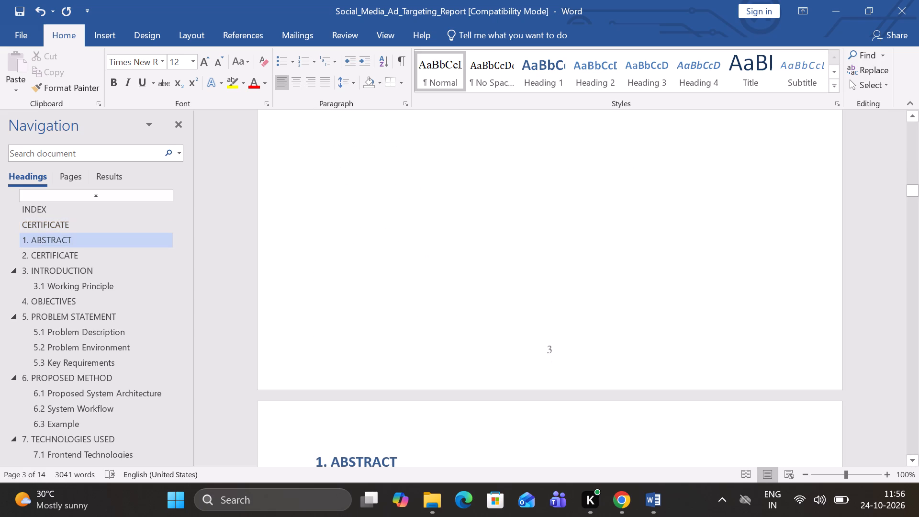
scroll(648, 411, "down", 1)
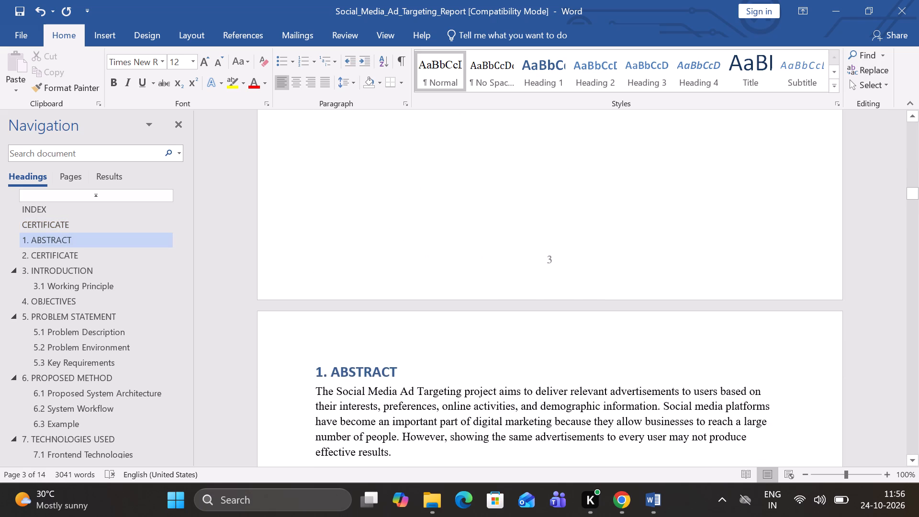
scroll(648, 411, "down", 3)
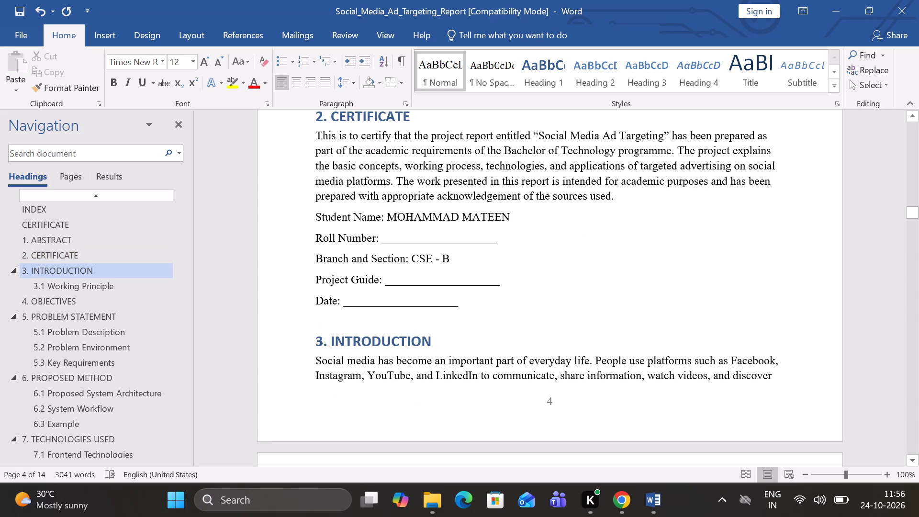
left_click(514, 207)
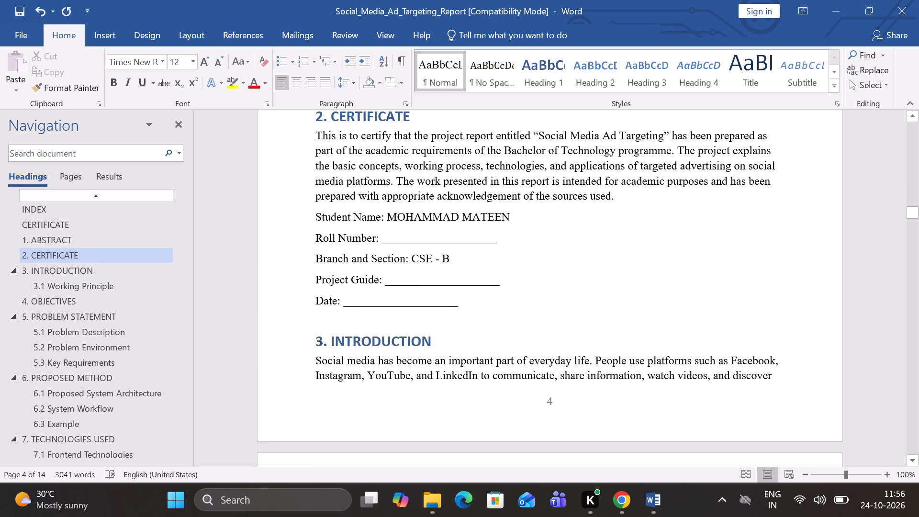
left_click(526, 214)
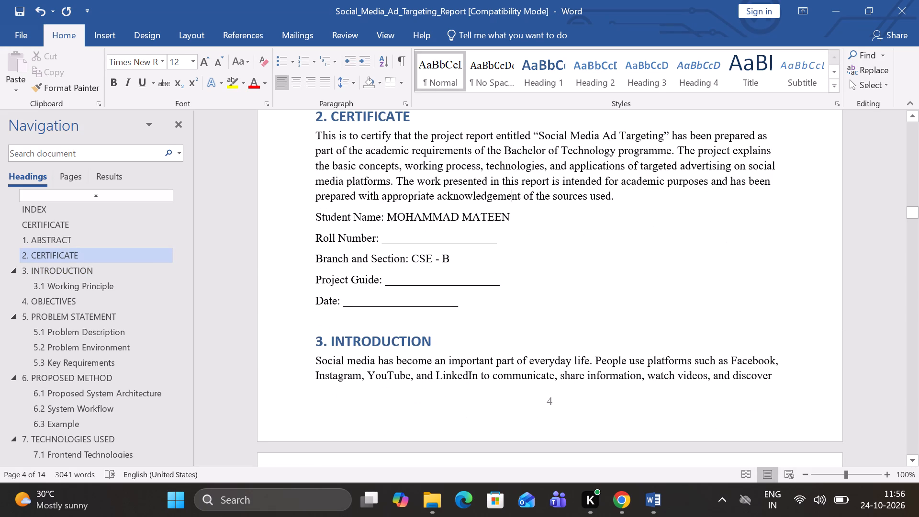
left_click(521, 218)
key("BackSpace")
key("BackSpace")
key("BackSpace")
key("BackSpace")
key("BackSpace")
key("BackSpace")
key("BackSpace")
key("BackSpace")
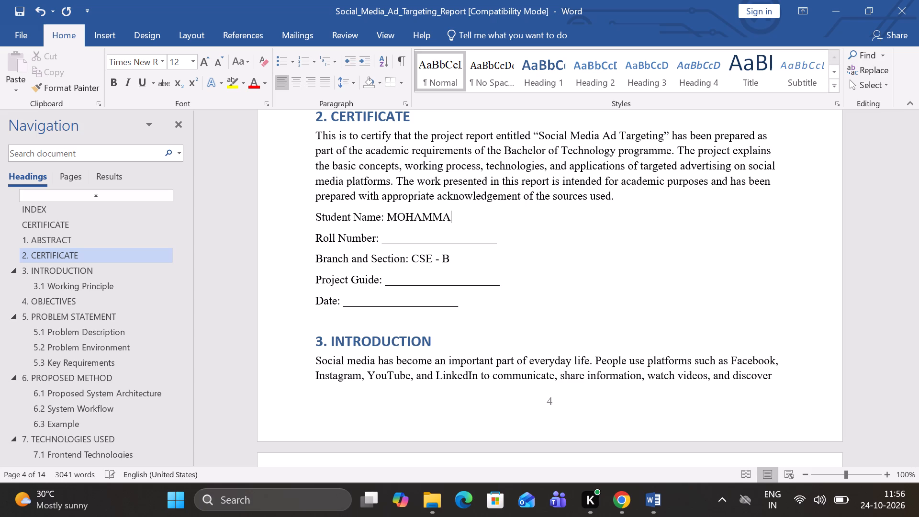
key("BackSpace")
key("BackSpace")
key("BackSpace")
key("BackSpace")
key("BackSpace")
key("BackSpace")
key("BackSpace")
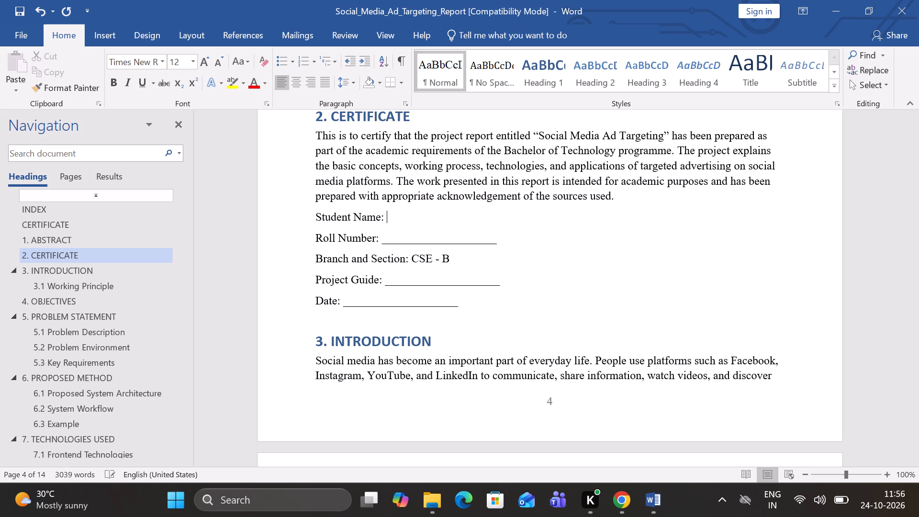
Change the section letter to F on the "Branch and Section:" line of section 2. CERTIFICATE.
left_click(488, 263)
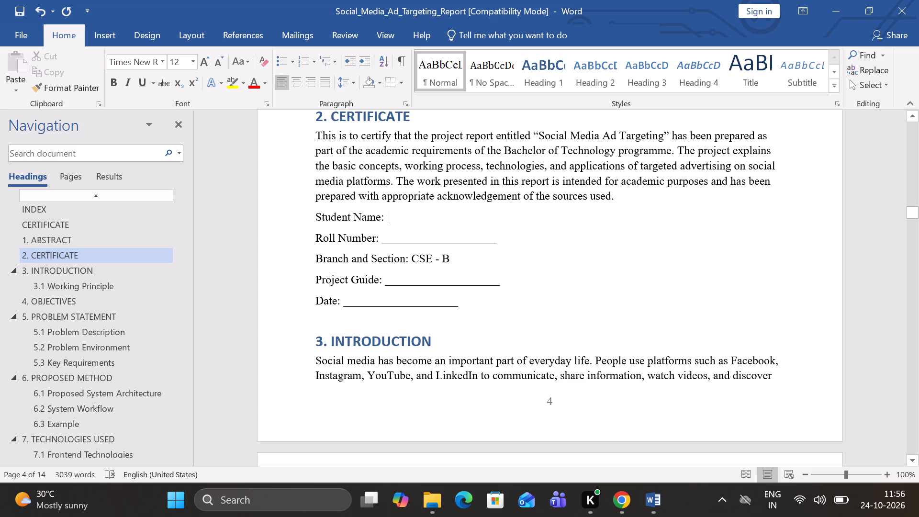
key("BackSpace")
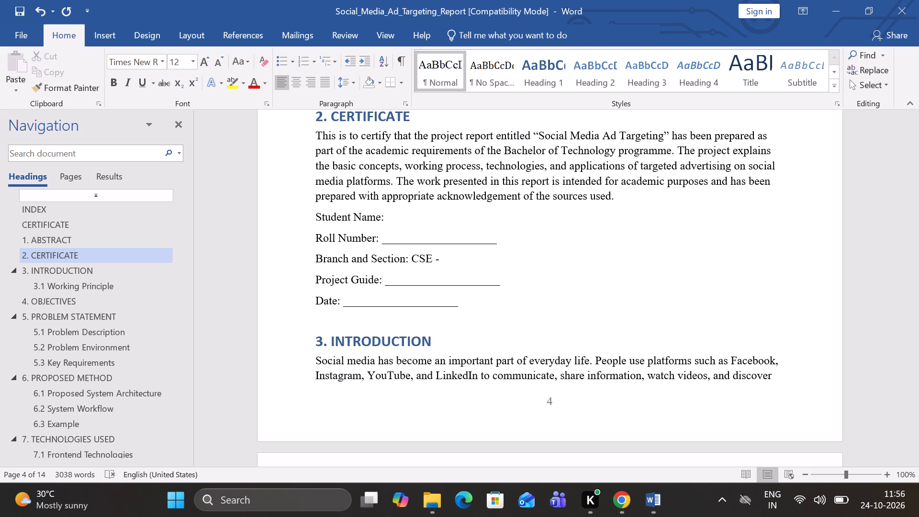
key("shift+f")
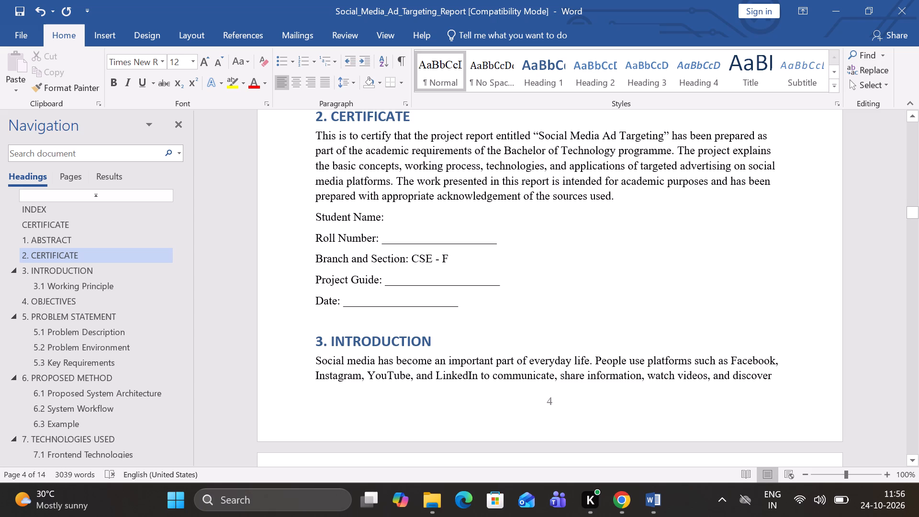
Delete all the placeholder underscores after "Roll Number:" in section 2. CERTIFICATE.
left_click(500, 240)
key("BackSpace")
key("BackSpace")
key("BackSpace")
key("BackSpace")
key("BackSpace")
key("BackSpace")
key("BackSpace")
key("BackSpace")
key("BackSpace")
key("BackSpace")
key("BackSpace")
key("BackSpace")
key("BackSpace")
key("BackSpace")
key("BackSpace")
key("BackSpace")
key("BackSpace")
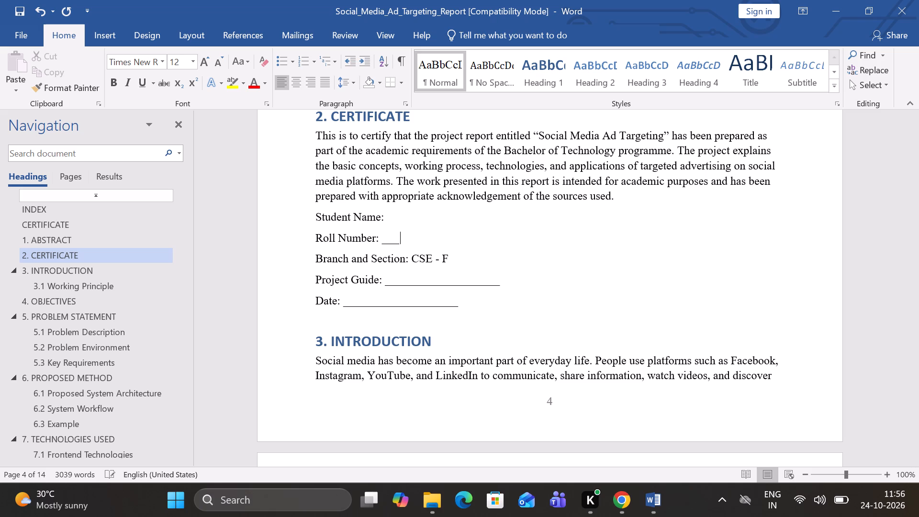
key("BackSpace")
key("BackSpace")
key("BackSpace")
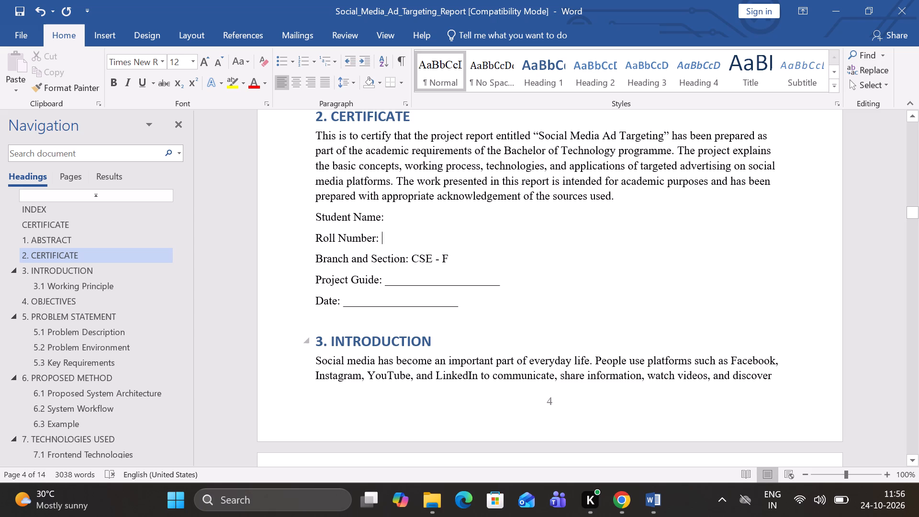
Delete all the placeholder underscores after "Date:" in section 2. CERTIFICATE.
left_click(472, 313)
key("BackSpace")
key("BackSpace")
key("BackSpace")
key("BackSpace")
key("BackSpace")
key("BackSpace")
key("BackSpace")
key("BackSpace")
key("BackSpace")
key("BackSpace")
key("BackSpace")
key("BackSpace")
key("BackSpace")
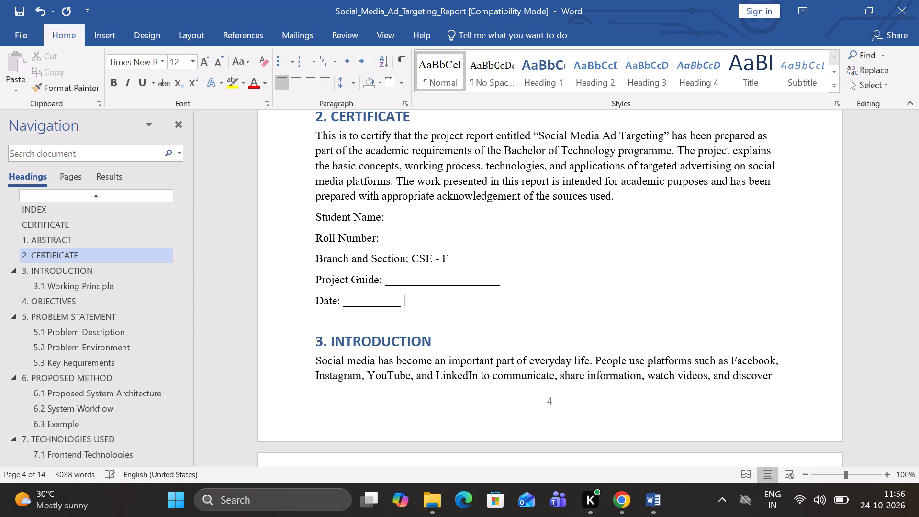
key("BackSpace")
key("BackSpace")
key("BackSpace")
key("BackSpace")
key("BackSpace")
key("BackSpace")
key("BackSpace")
Delete the entire "Project Guide:" line, including its underscores and the empty line left behind, from section 2. CERTIFICATE.
left_click(541, 284)
key("BackSpace")
key("BackSpace")
key("BackSpace")
key("BackSpace")
key("BackSpace")
key("BackSpace")
key("BackSpace")
key("BackSpace")
key("BackSpace")
key("BackSpace")
key("BackSpace")
key("BackSpace")
key("BackSpace")
key("BackSpace")
key("BackSpace")
key("BackSpace")
key("BackSpace")
key("BackSpace")
key("BackSpace")
key("BackSpace")
key("BackSpace")
key("BackSpace")
key("BackSpace")
key("BackSpace")
key("BackSpace")
key("BackSpace")
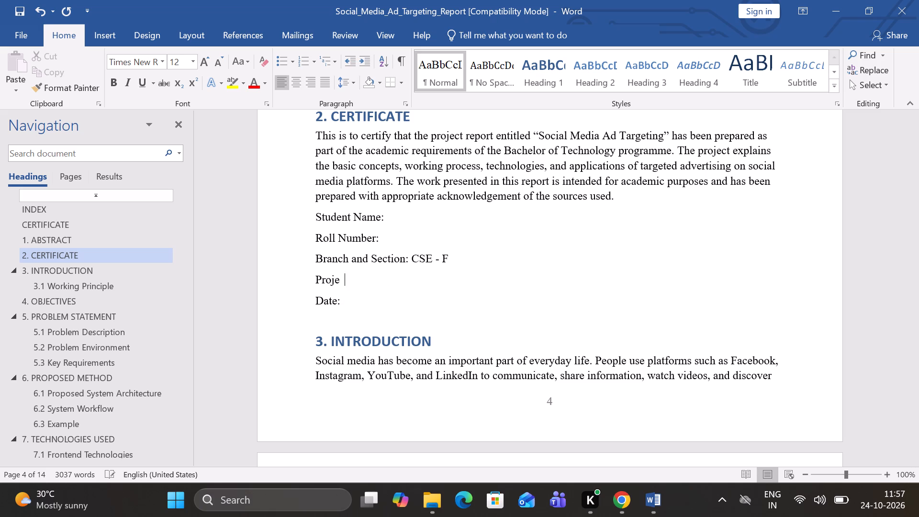
key("BackSpace")
key("BackSpace")
key("BackSpace")
key("BackSpace")
key("BackSpace")
key("BackSpace")
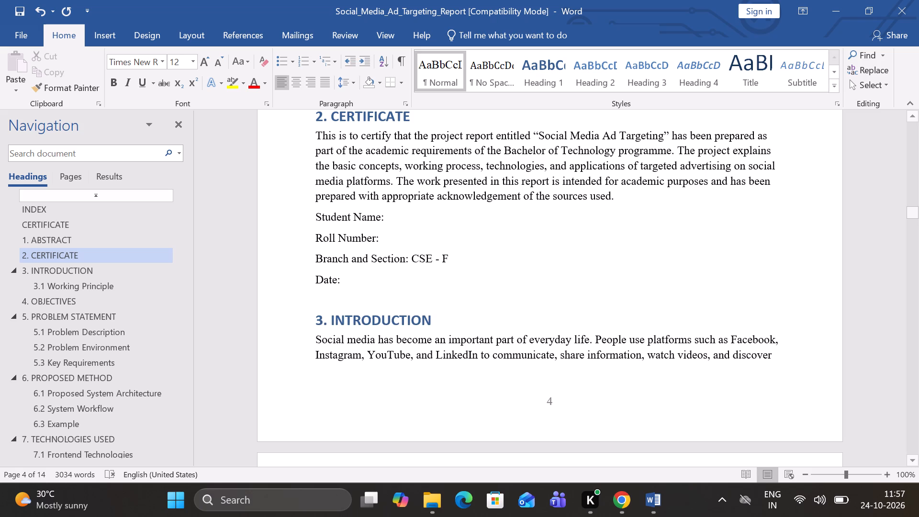
Look through the rest of the report from 3. INTRODUCTION to the last page, and return to section 2. CERTIFICATE.
left_click(430, 214)
scroll(495, 232, "down", 2)
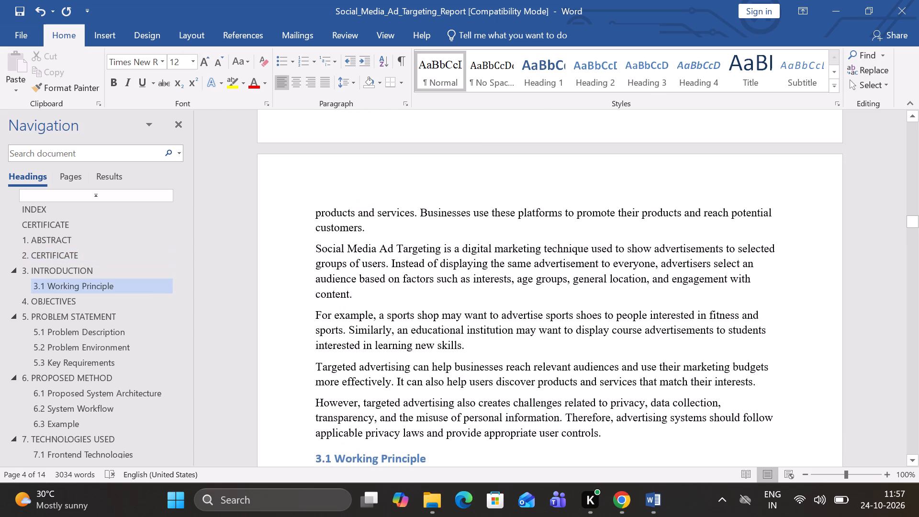
scroll(495, 232, "down", 8)
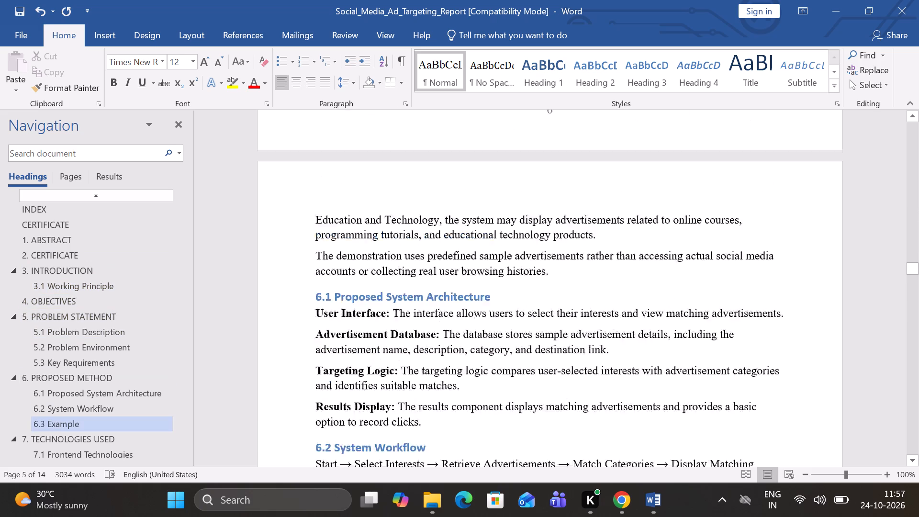
scroll(495, 232, "down", 4)
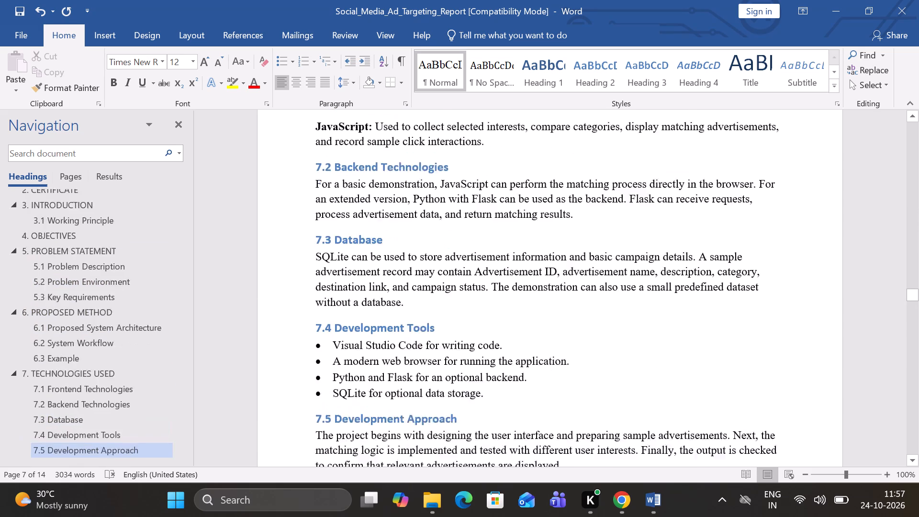
scroll(495, 232, "down", 10)
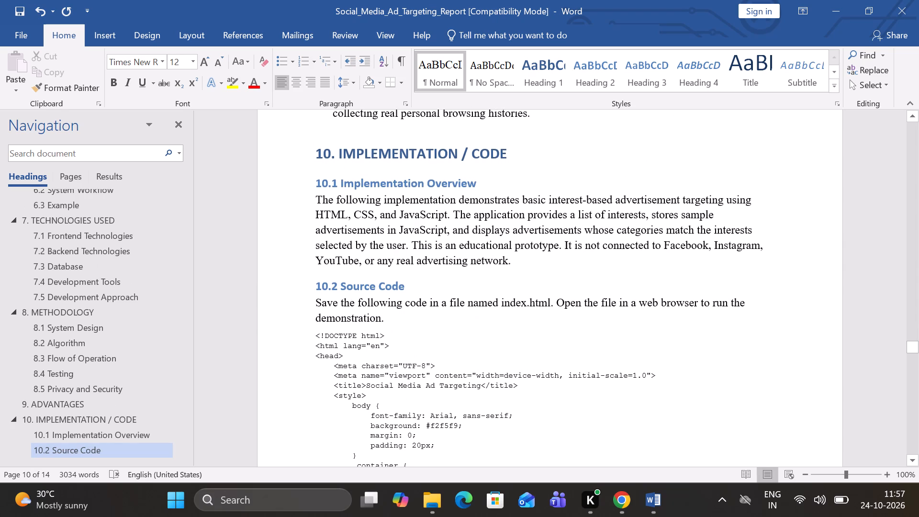
scroll(495, 232, "down", 7)
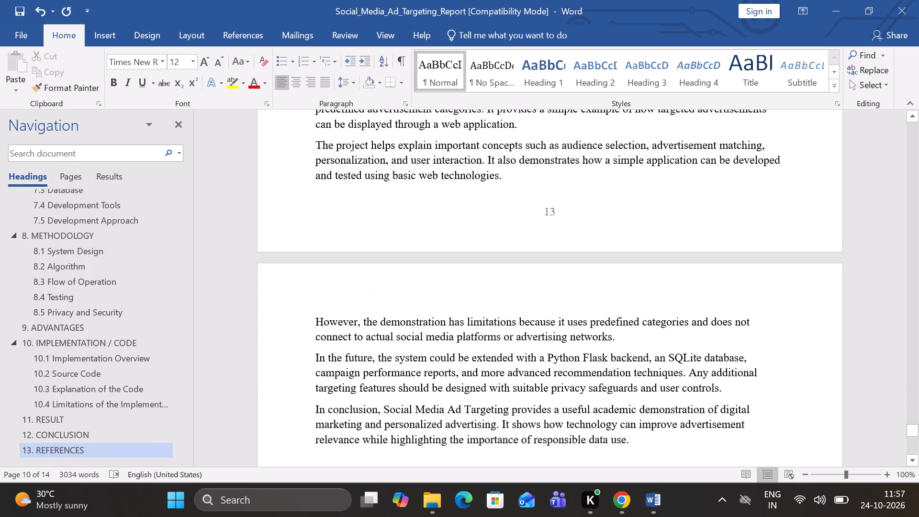
scroll(495, 232, "down", 6)
scroll(495, 232, "up", 7)
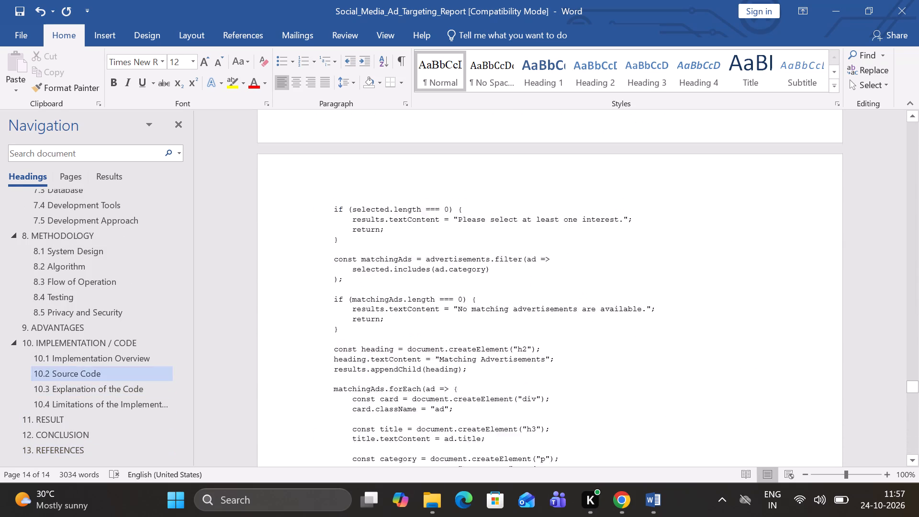
scroll(495, 232, "up", 7)
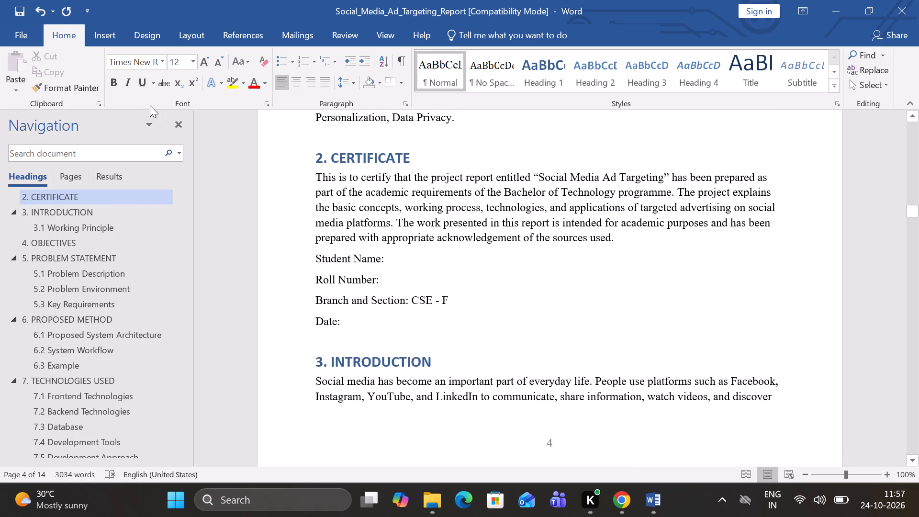
Set the font size to 18 at the end of the "Student Name:" line in section 2. CERTIFICATE.
left_click(191, 64)
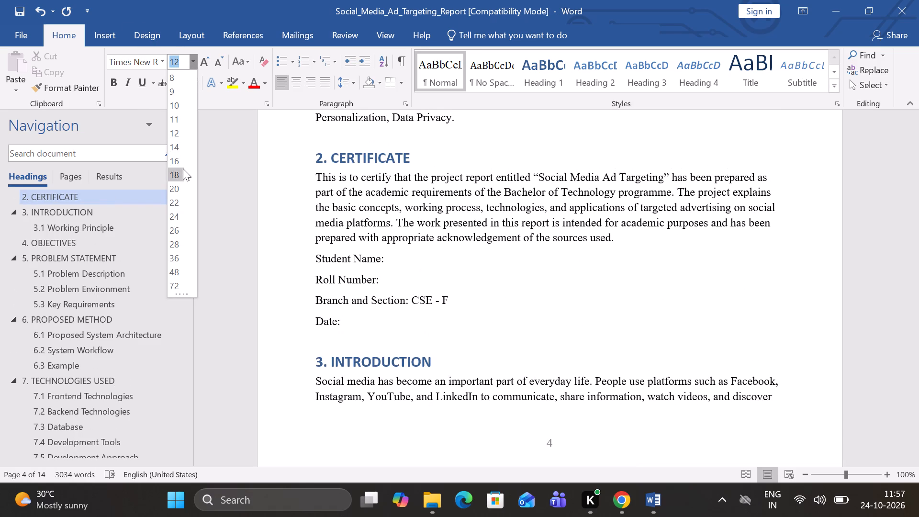
left_click(183, 169)
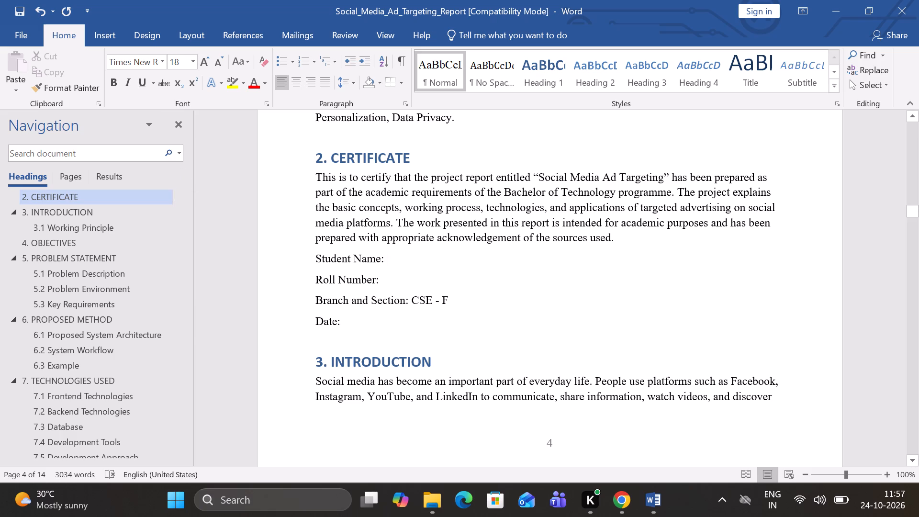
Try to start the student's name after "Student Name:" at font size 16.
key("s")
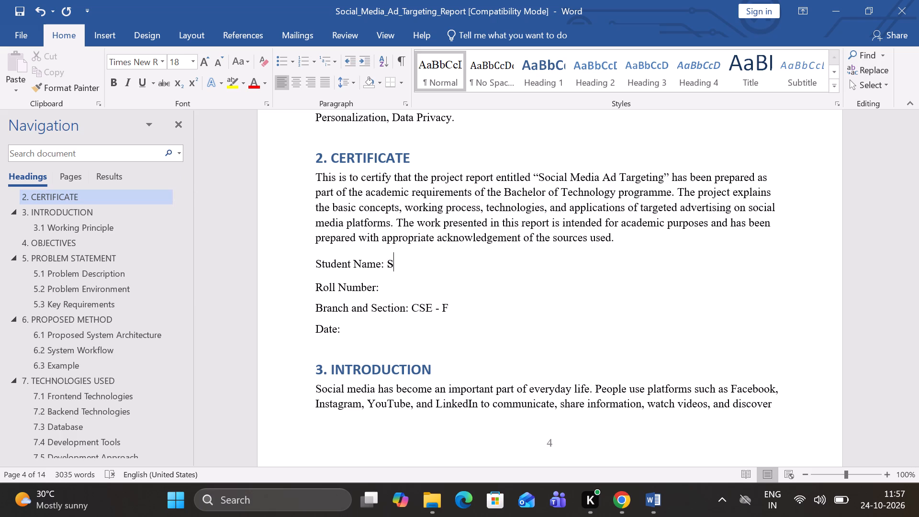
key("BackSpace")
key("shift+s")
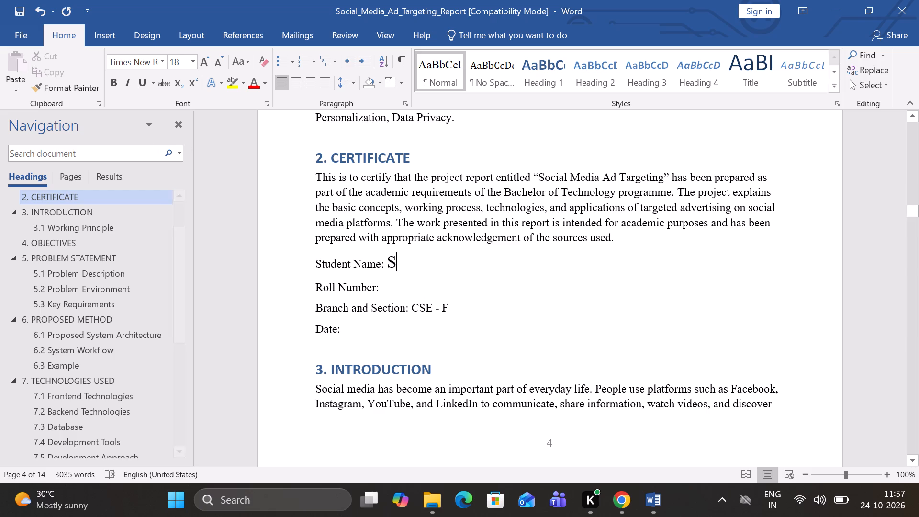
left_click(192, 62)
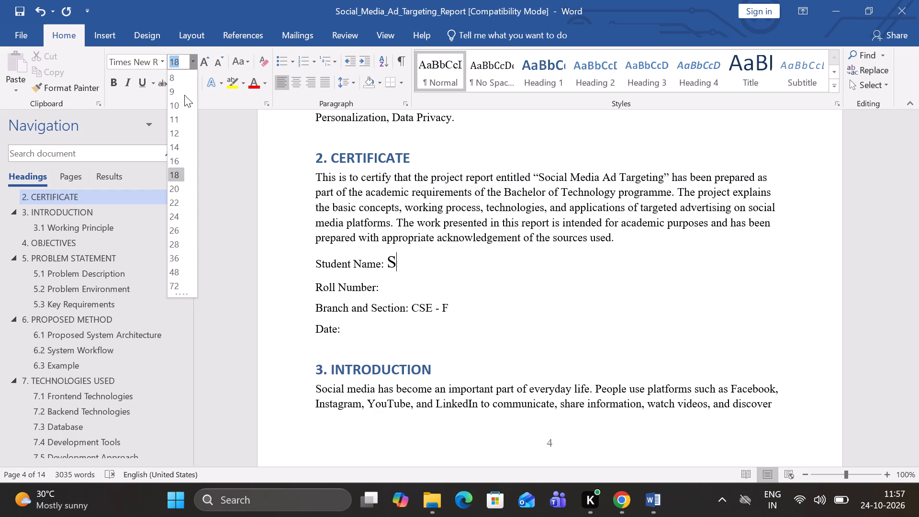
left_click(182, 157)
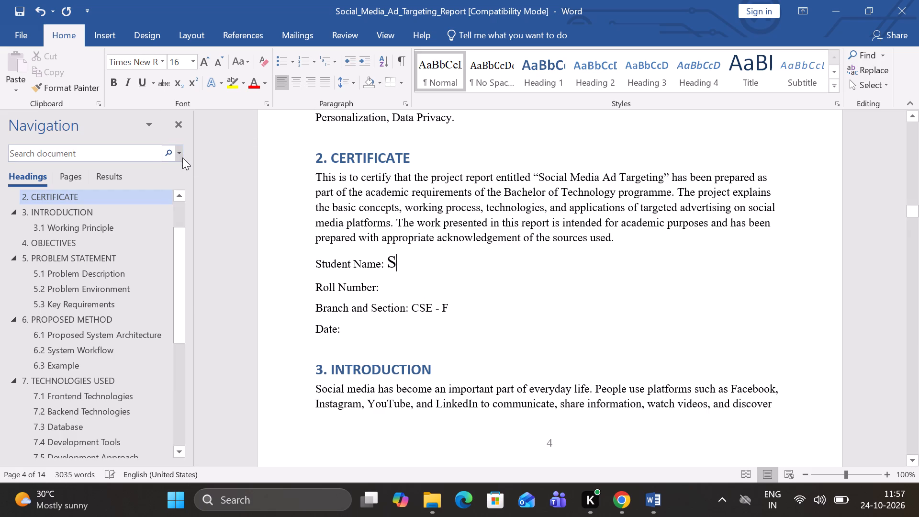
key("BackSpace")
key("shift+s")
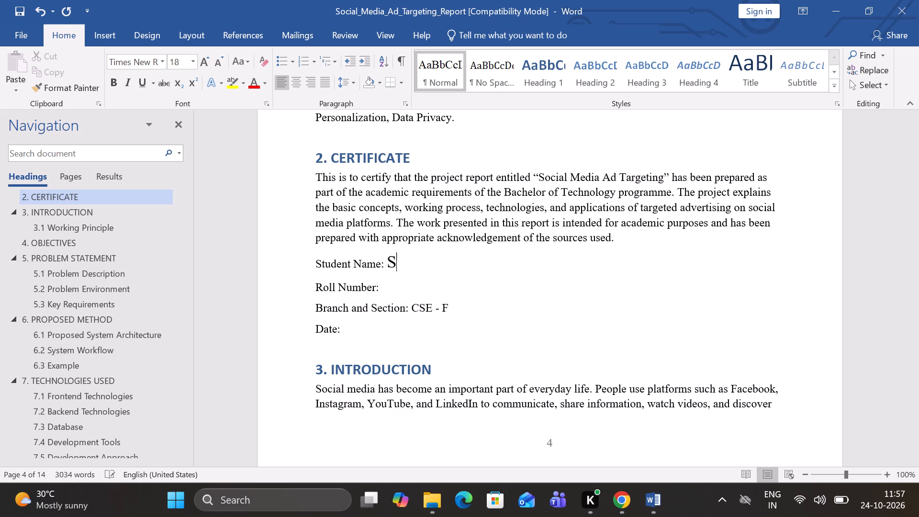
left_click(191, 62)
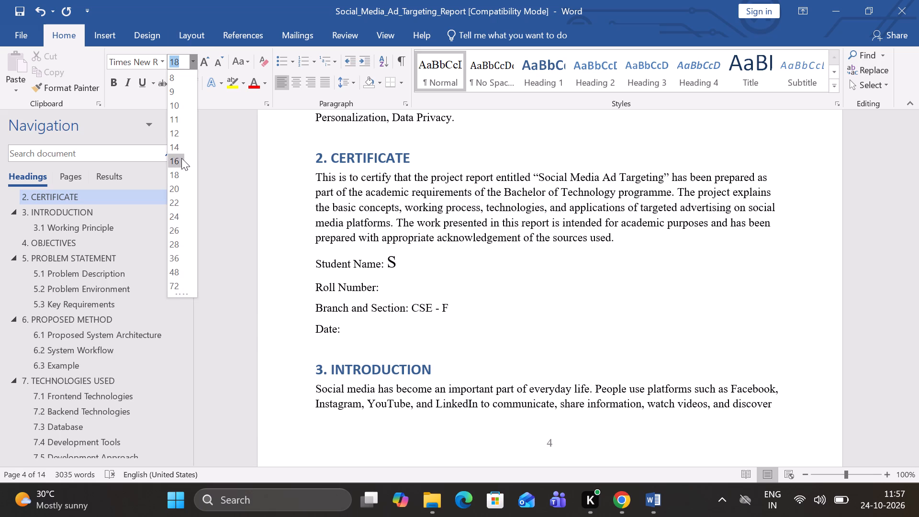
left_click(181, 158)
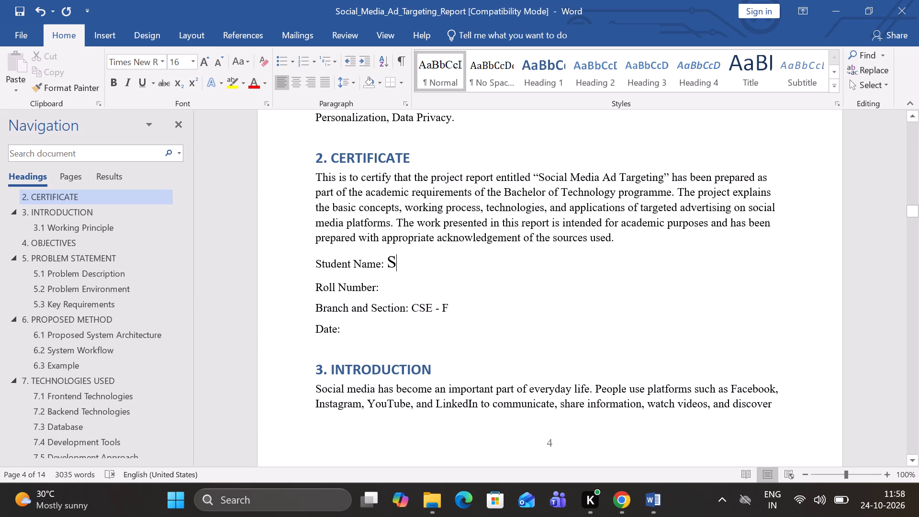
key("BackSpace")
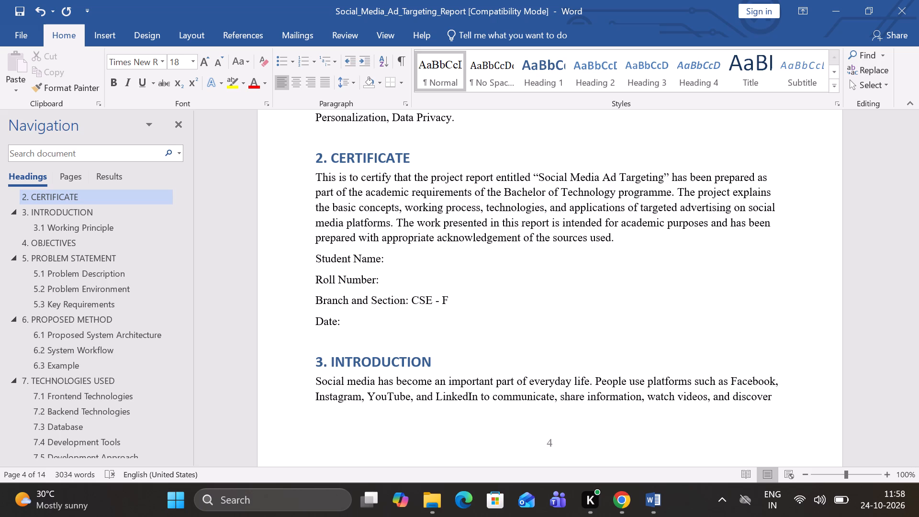
Enter the student's name after "Student Name:" in section 2. CERTIFICATE.
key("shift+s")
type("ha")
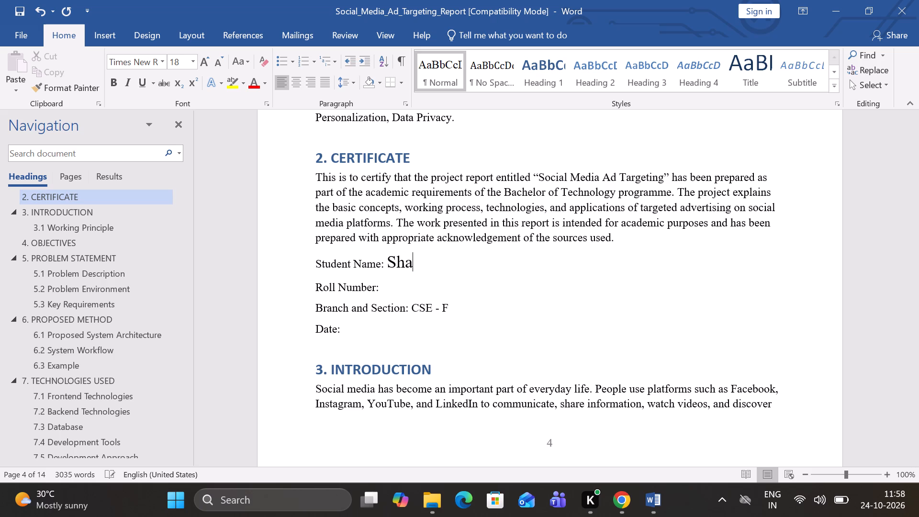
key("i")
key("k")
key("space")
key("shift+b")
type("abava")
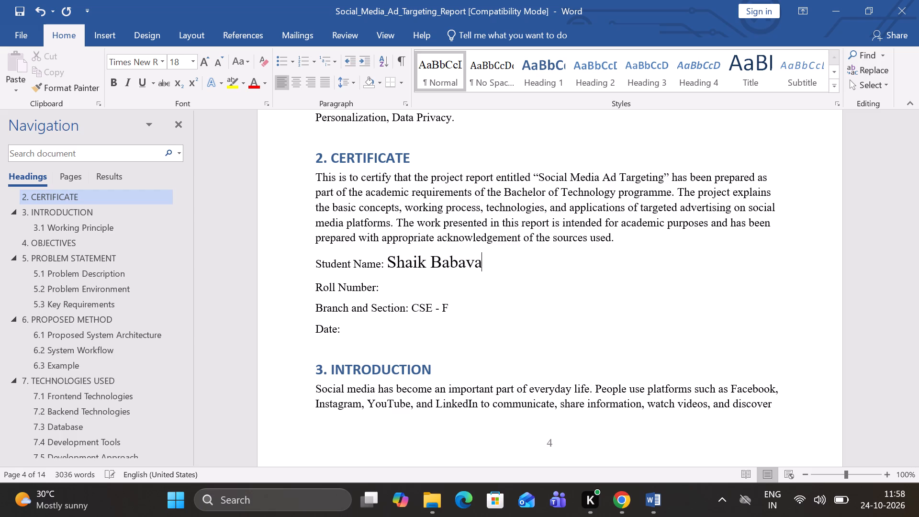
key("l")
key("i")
Enter the student's roll number at font size 14 after "Roll Number:" in section 2. CERTIFICATE.
scroll(416, 261, "down", 1)
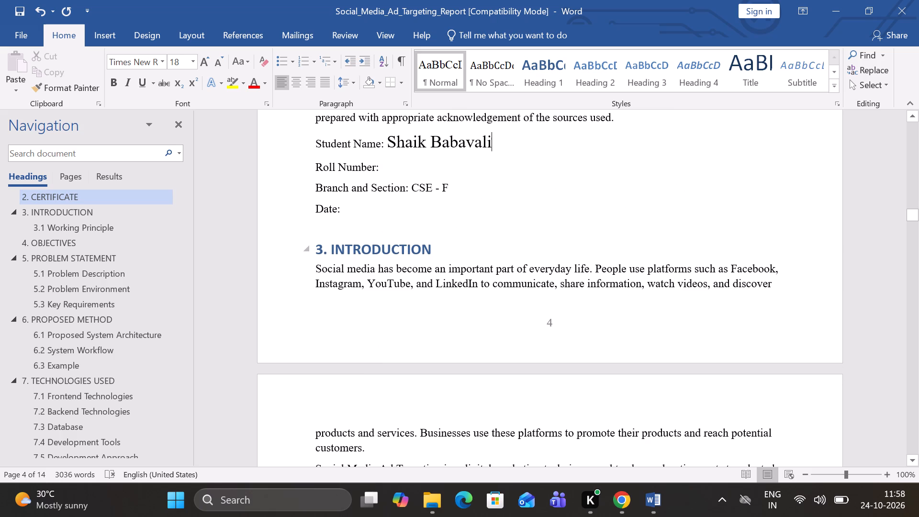
left_click(425, 166)
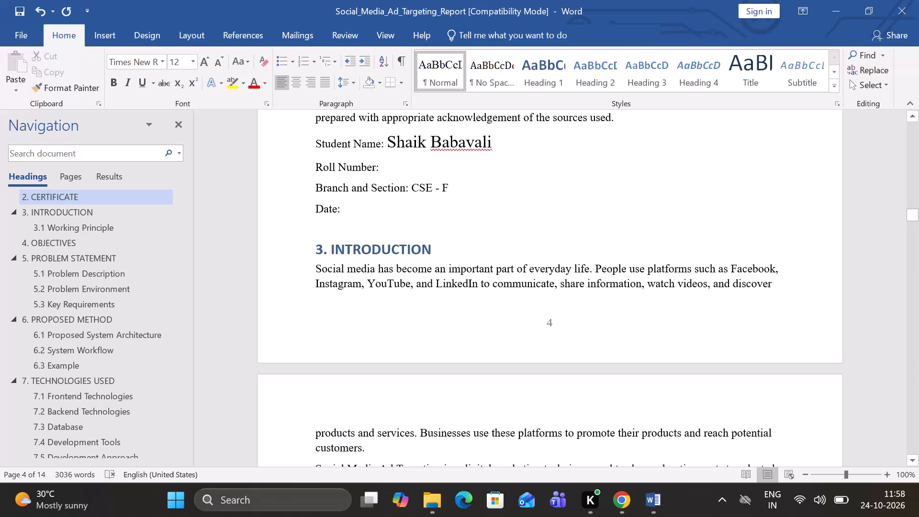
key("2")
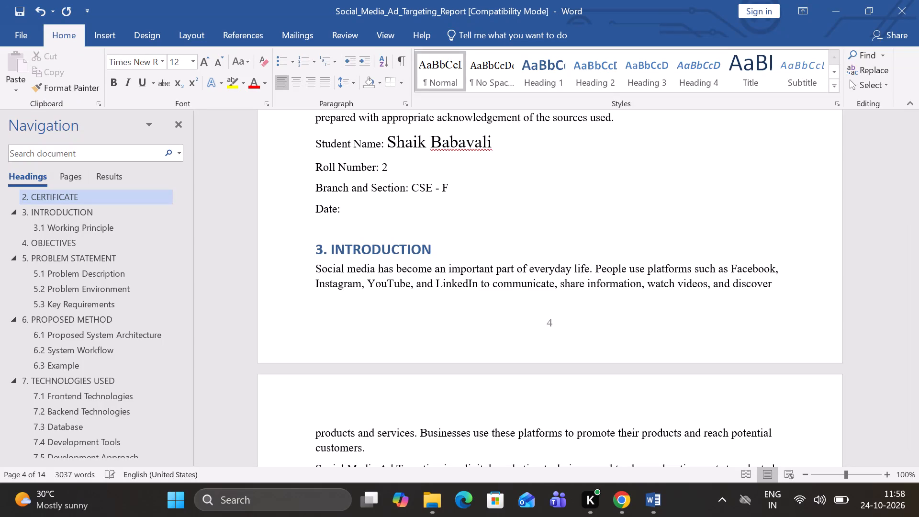
key("BackSpace")
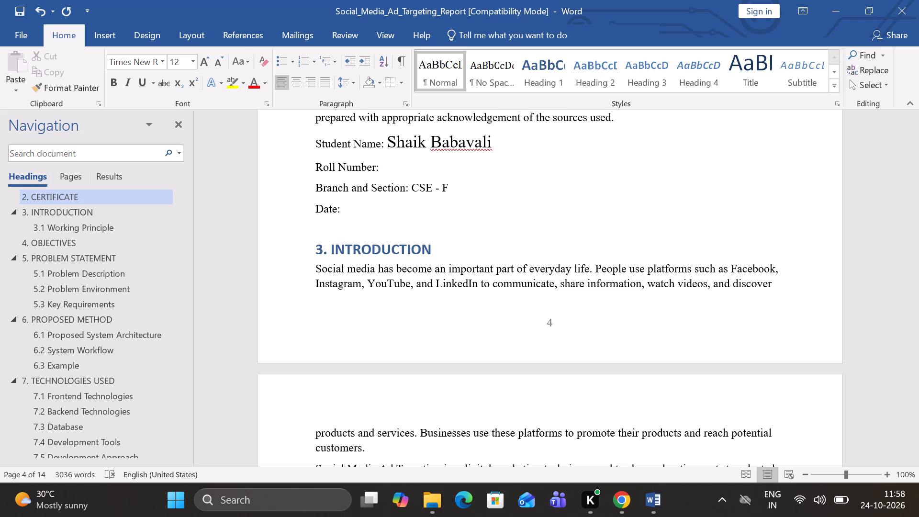
left_click(193, 65)
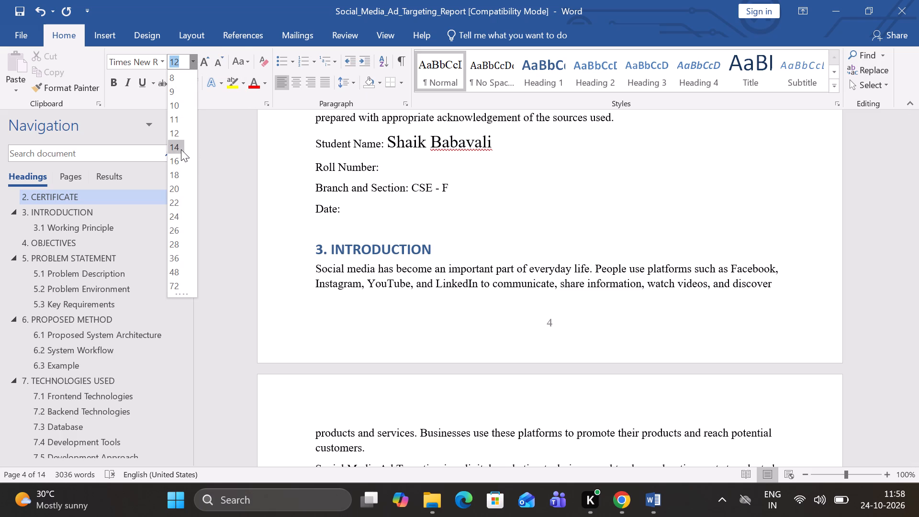
left_click(181, 149)
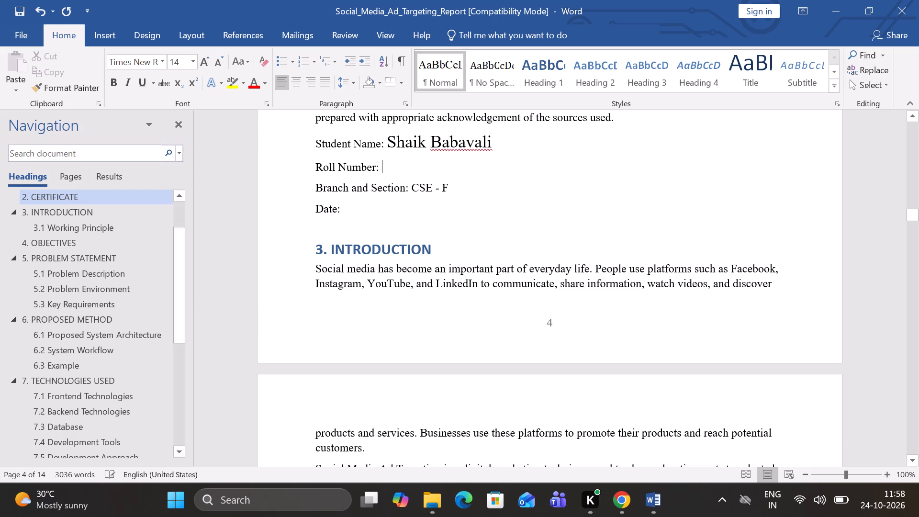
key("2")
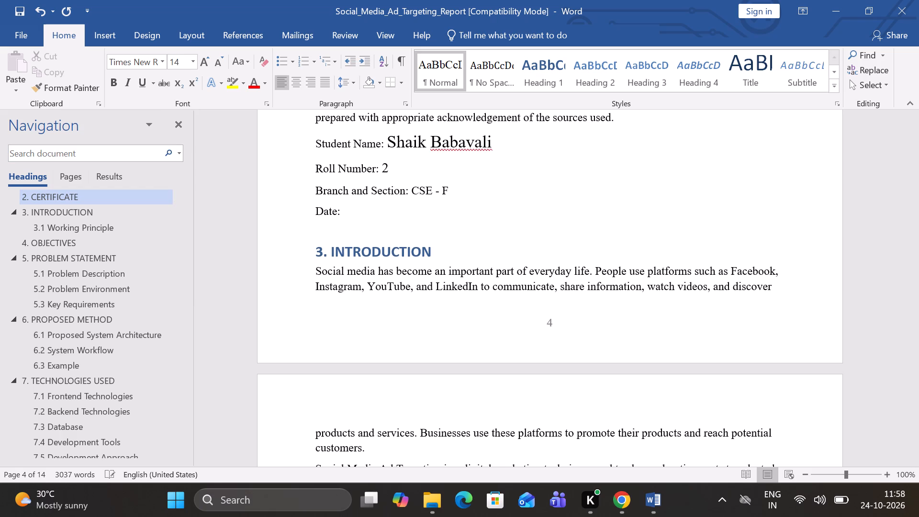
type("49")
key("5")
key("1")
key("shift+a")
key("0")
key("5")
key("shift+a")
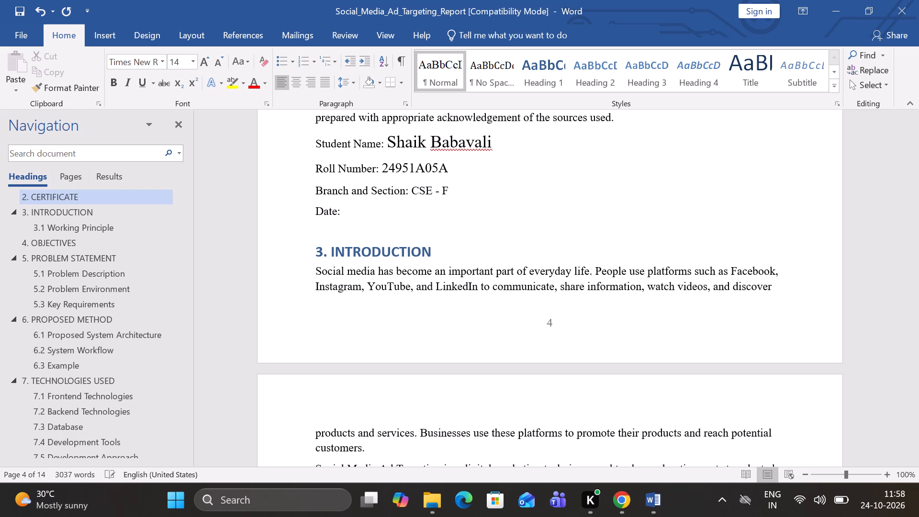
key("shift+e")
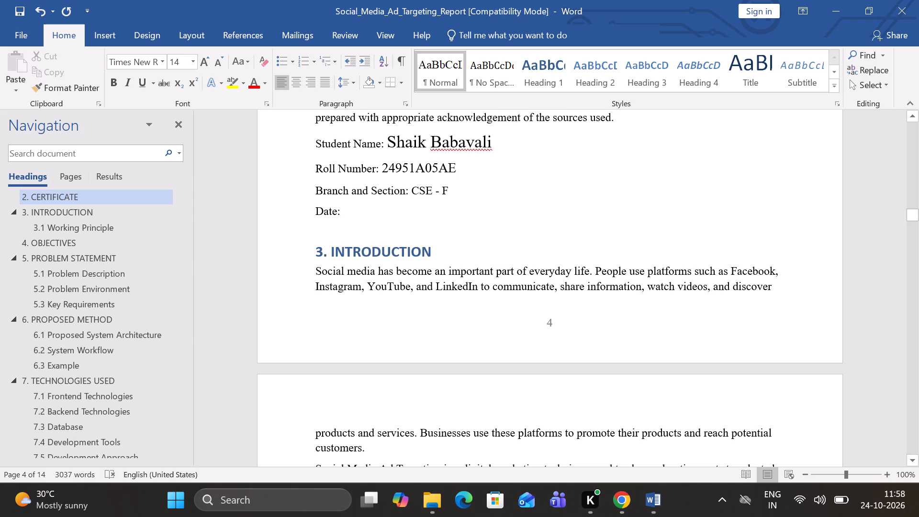
Enter the date 24/10/2026 after "Date:" in section 2. CERTIFICATE.
left_click(381, 211)
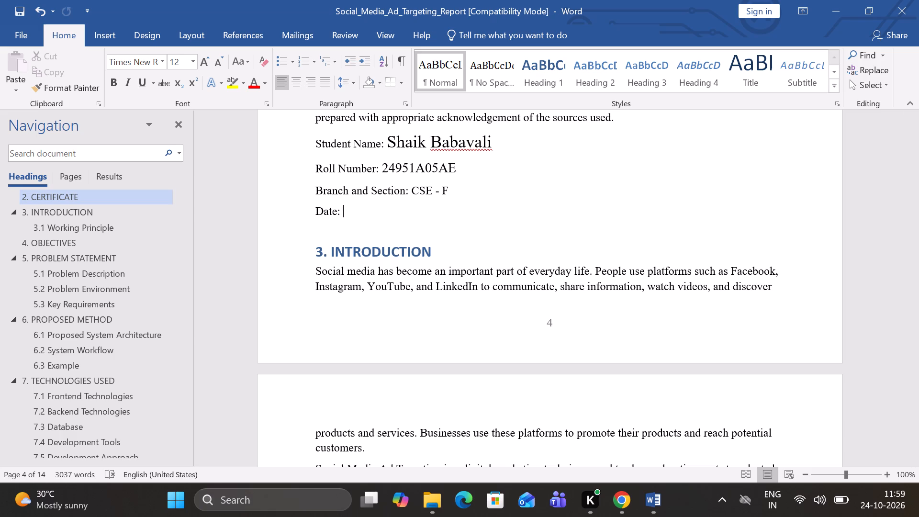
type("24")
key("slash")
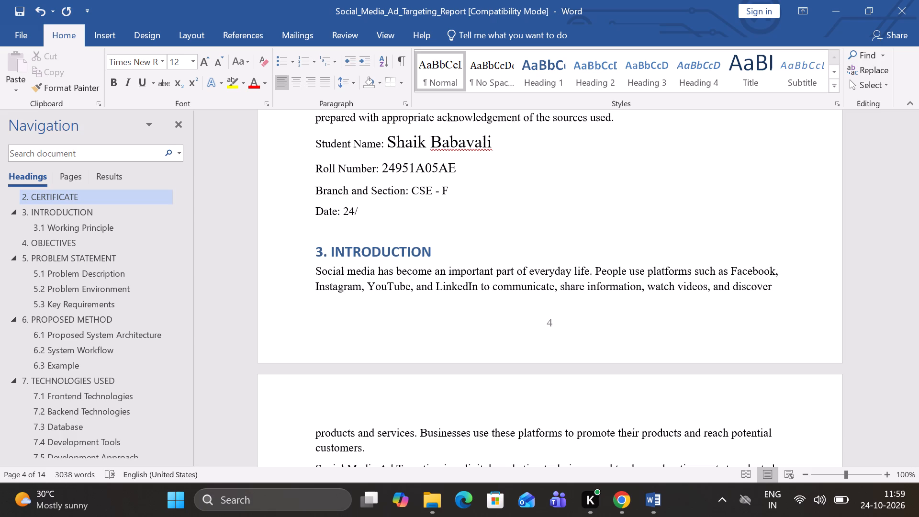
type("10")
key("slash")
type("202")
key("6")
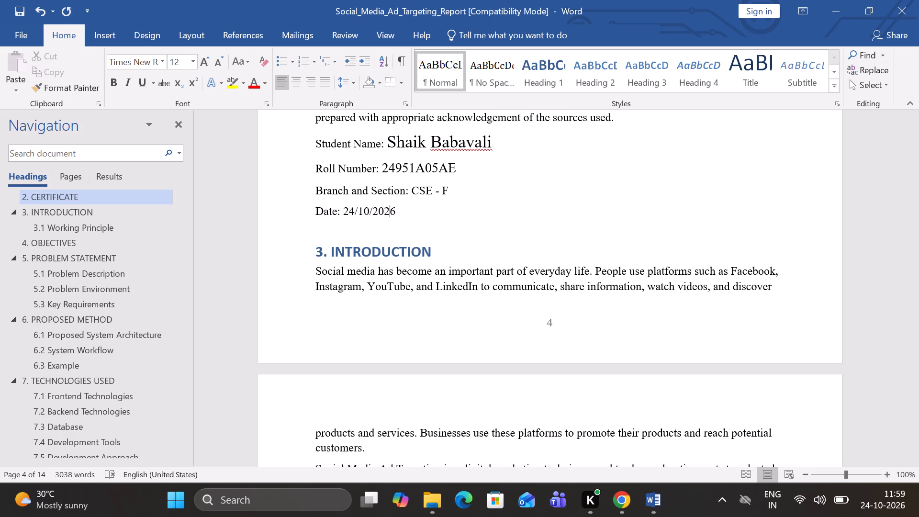
scroll(381, 211, "up", 2)
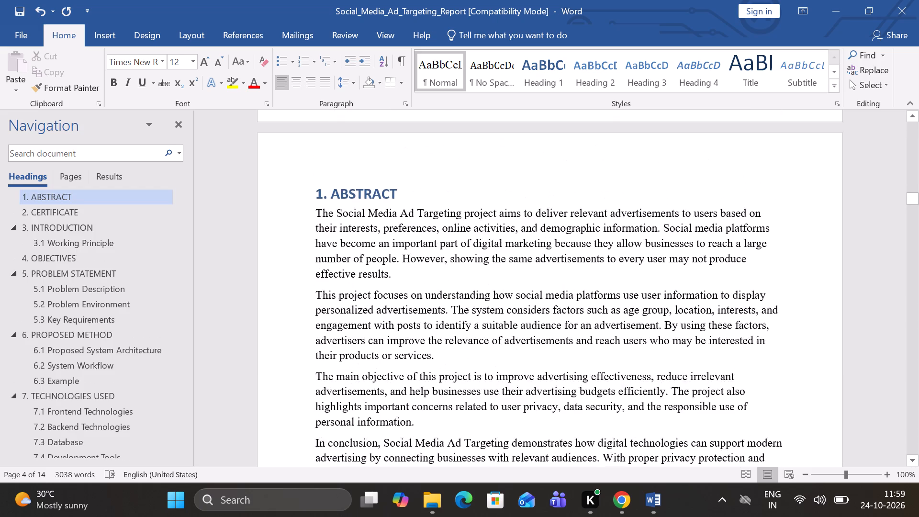
Review the whole report, from the cover and index through to section 13. REFERENCES.
scroll(381, 211, "up", 8)
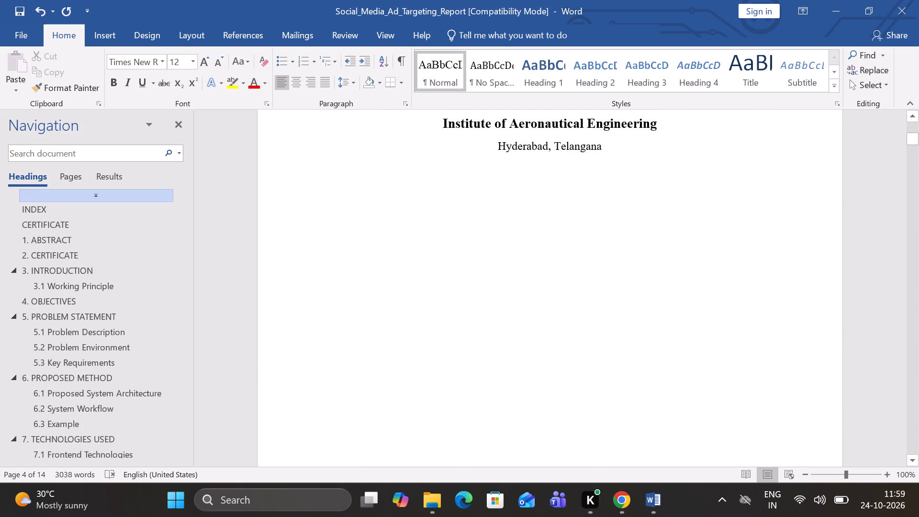
scroll(381, 211, "up", 2)
scroll(381, 211, "down", 2)
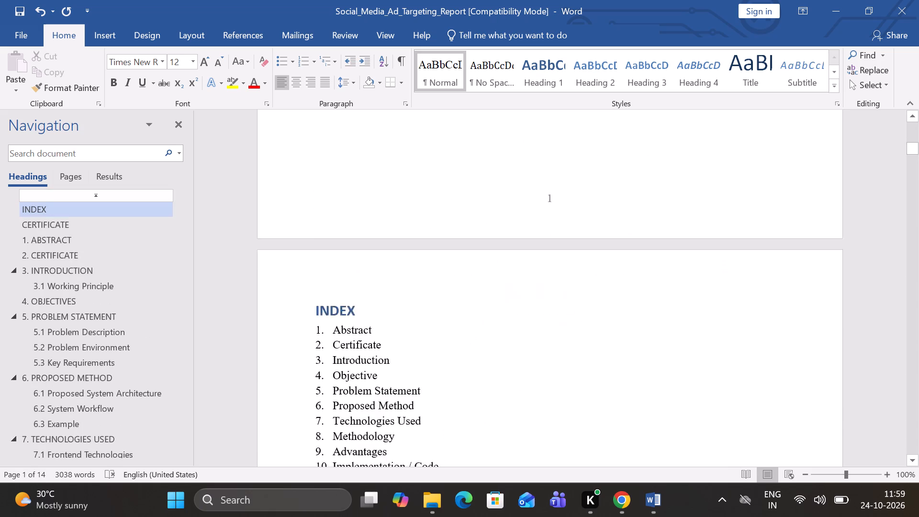
scroll(381, 211, "down", 16)
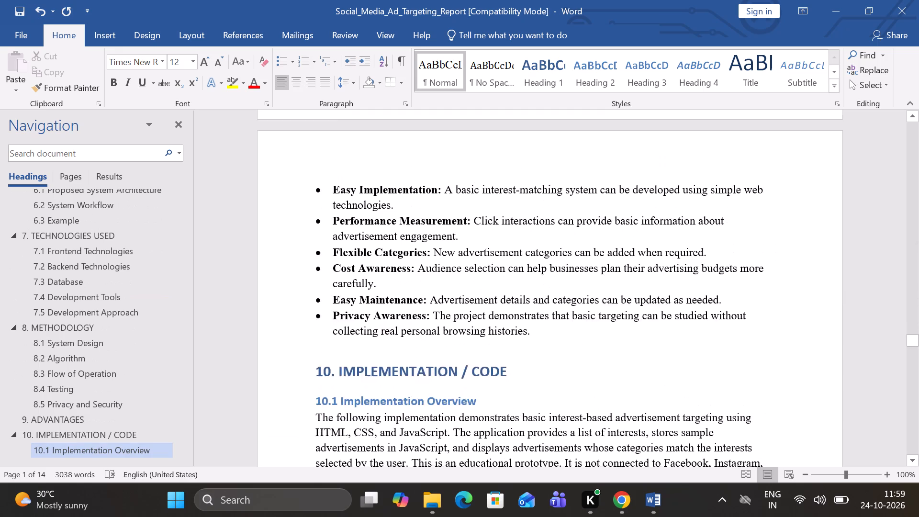
scroll(381, 211, "down", 8)
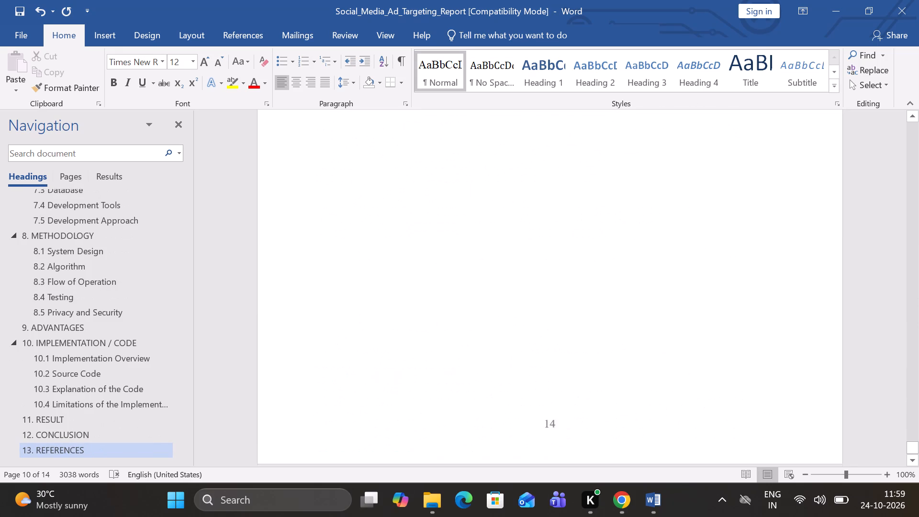
scroll(381, 211, "down", 2)
scroll(381, 211, "up", 8)
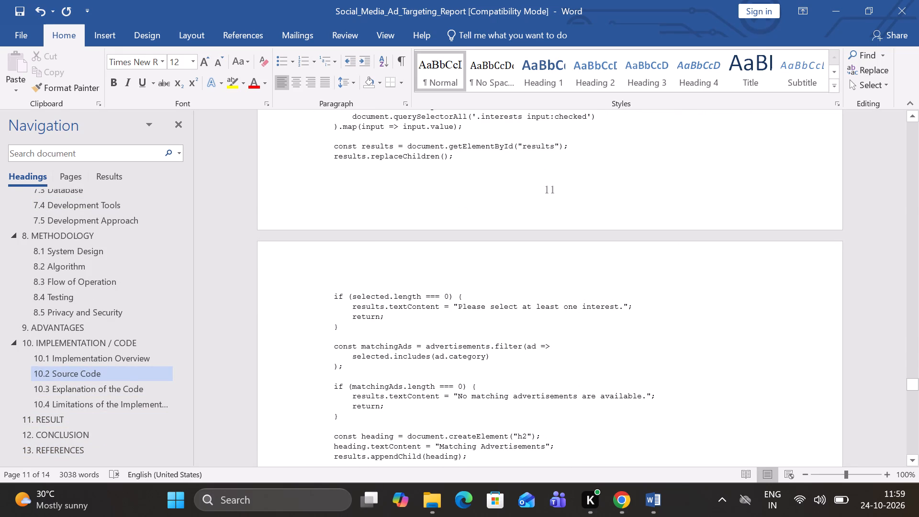
Save the report as a Word Document named Social_Media_Ad_Targeting_Report in Downloads, upgrading it to the newest file format.
key("ctrl+s")
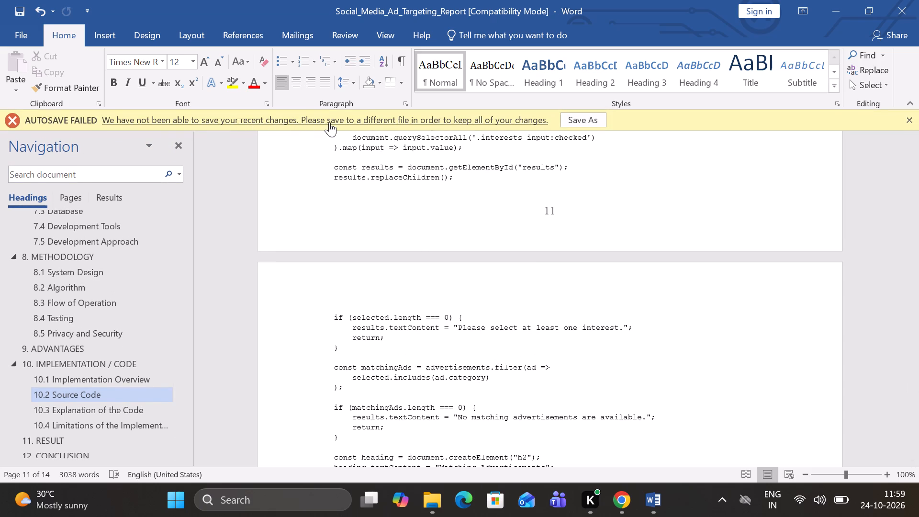
left_click(586, 121)
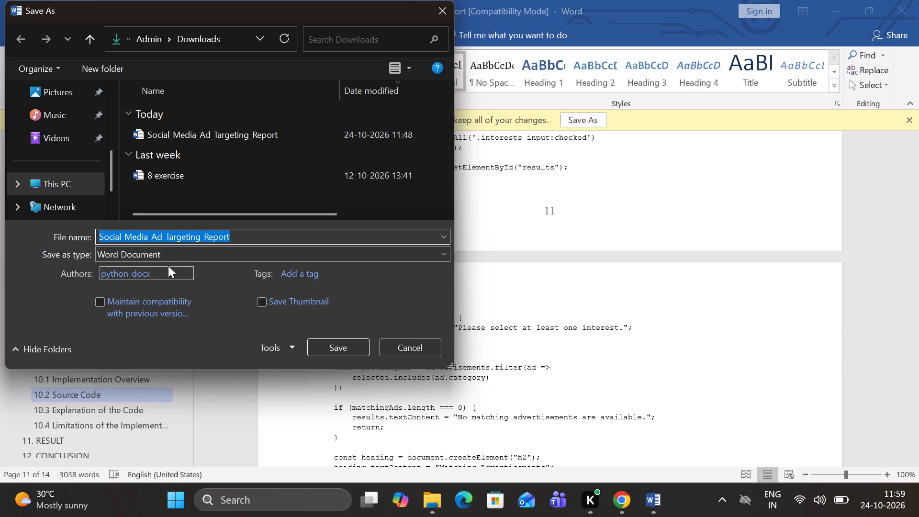
left_click(346, 343)
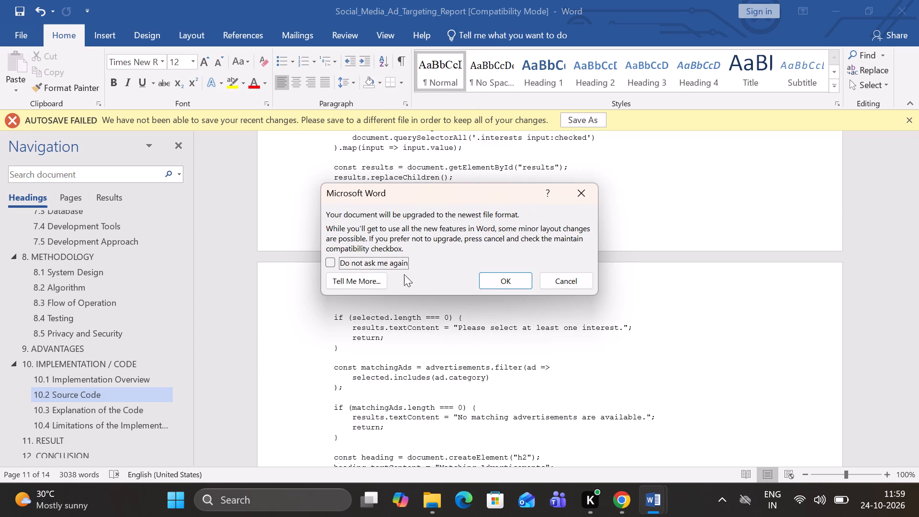
left_click(494, 277)
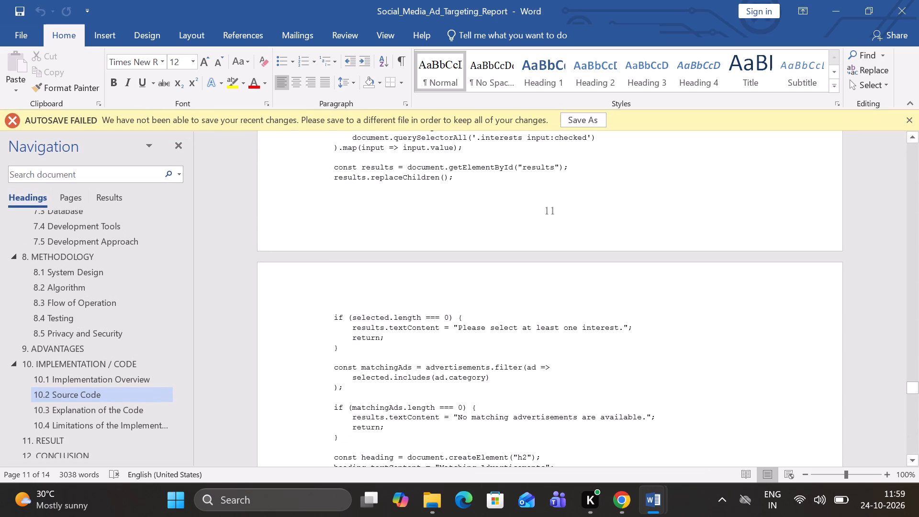
Check the cover page, index, section 2. CERTIFICATE and the sections up to 5. PROBLEM STATEMENT.
scroll(478, 260, "up", 9)
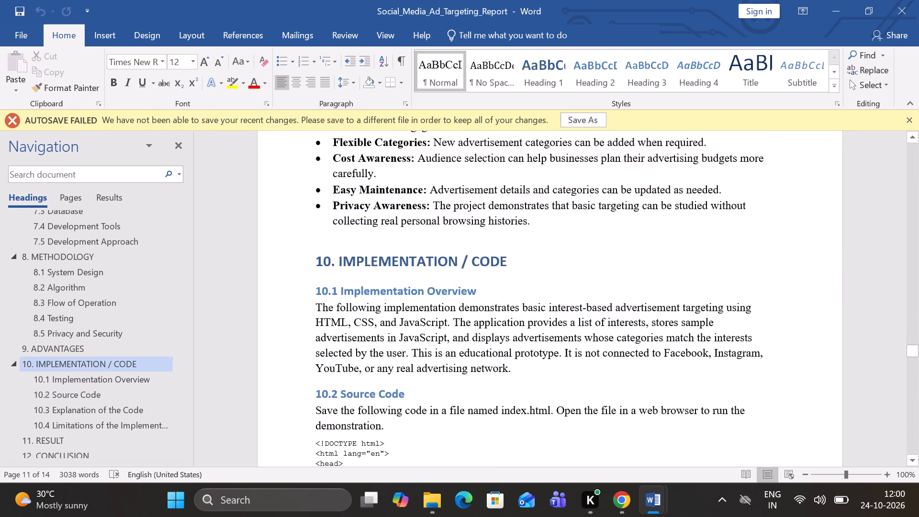
scroll(478, 260, "up", 15)
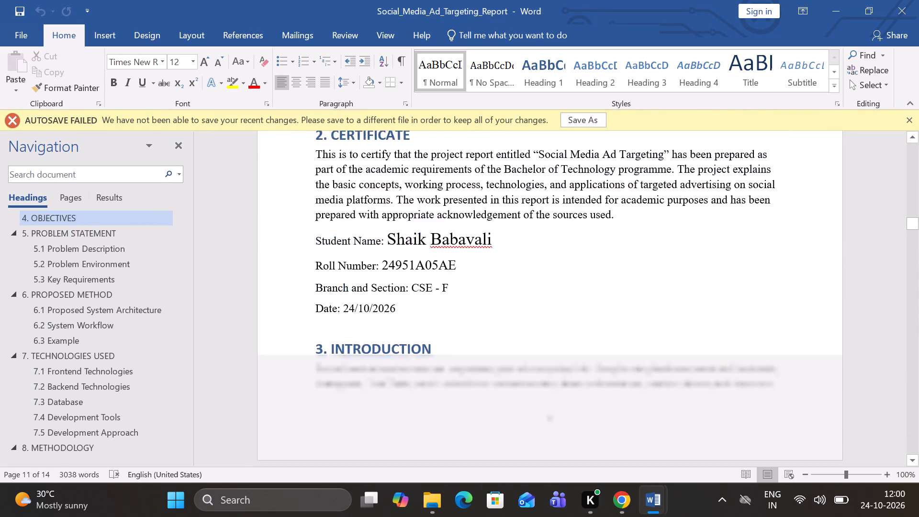
scroll(478, 260, "up", 10)
scroll(478, 260, "down", 1)
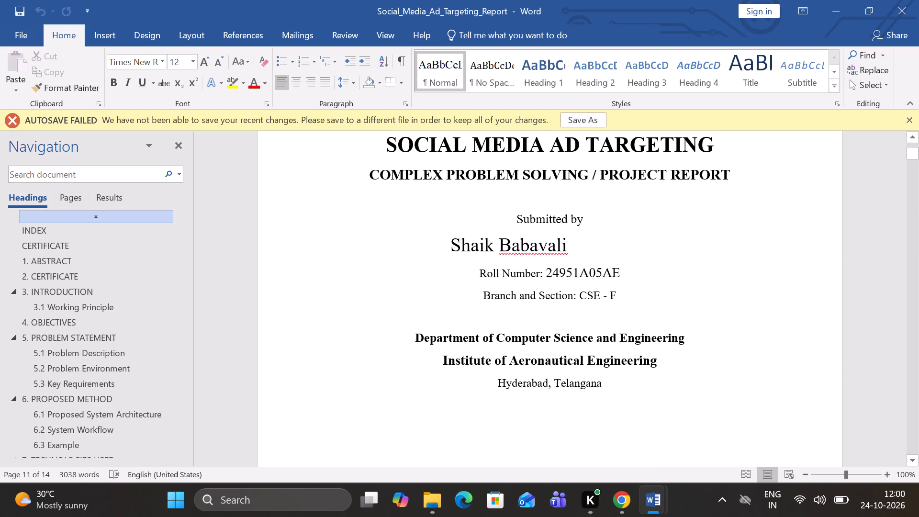
scroll(478, 260, "down", 3)
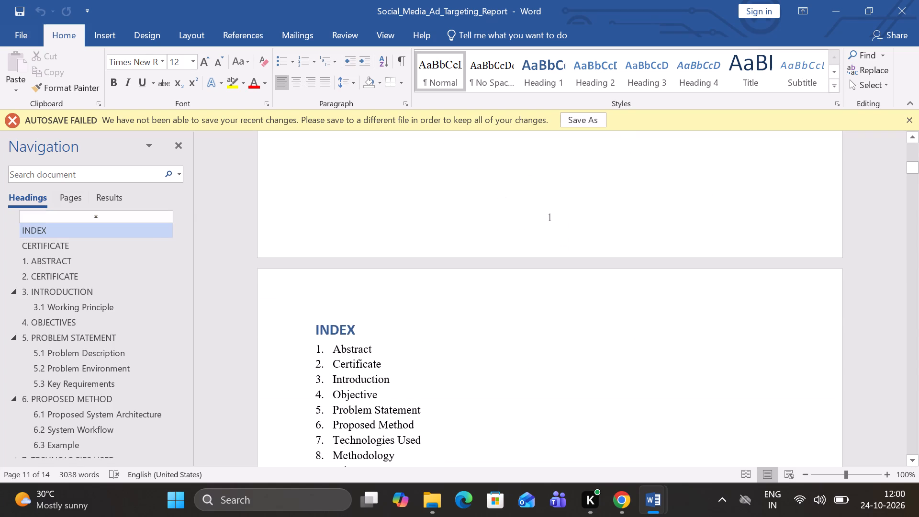
scroll(478, 260, "down", 8)
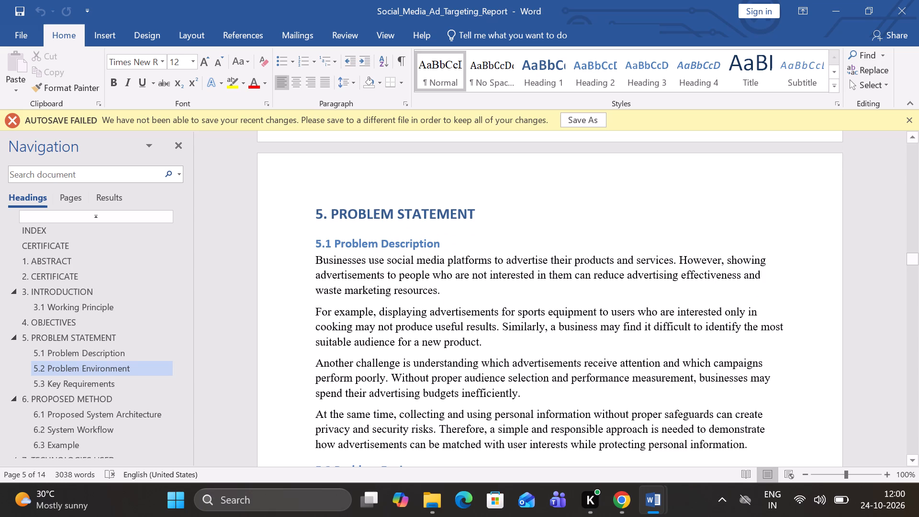
Replace the first line of the paragraph under 5.1 Problem Description with the letter "s".
key("ctrl+shift+s")
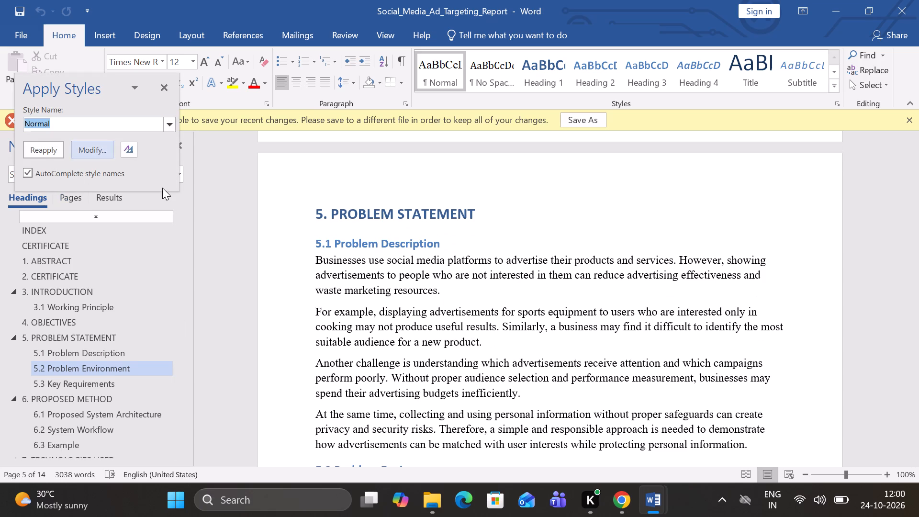
left_click(231, 255)
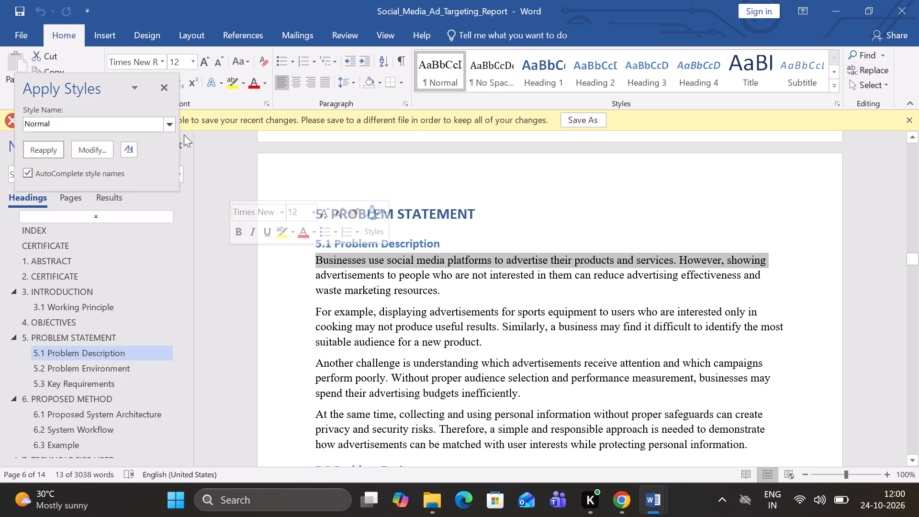
left_click(159, 86)
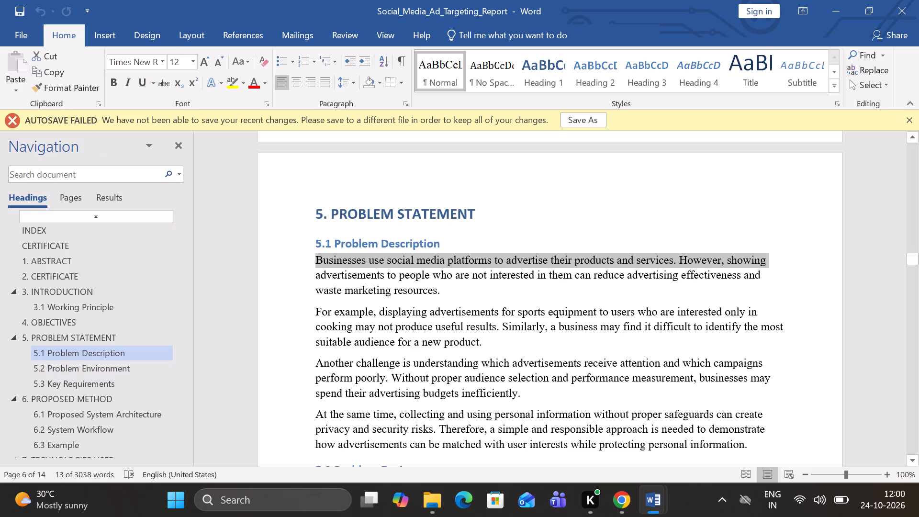
key("ctrl+shift+s")
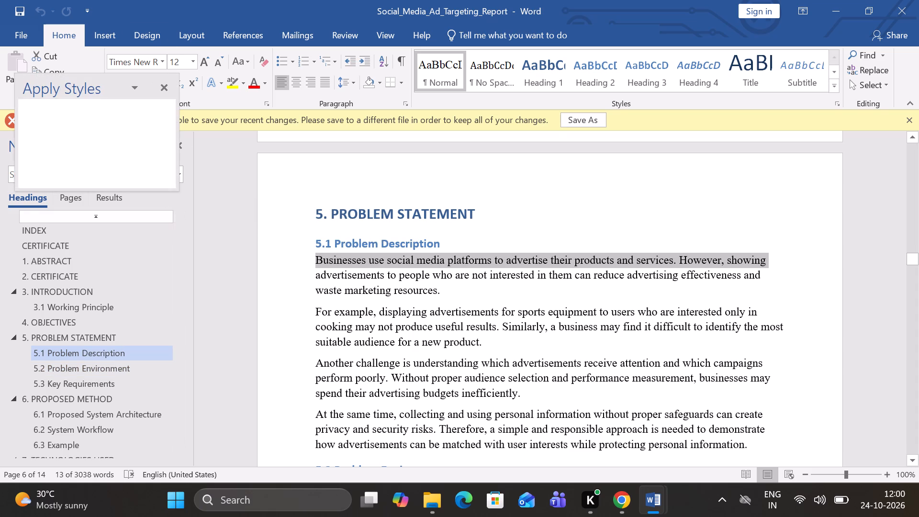
left_click(164, 84)
scroll(508, 308, "down", 1)
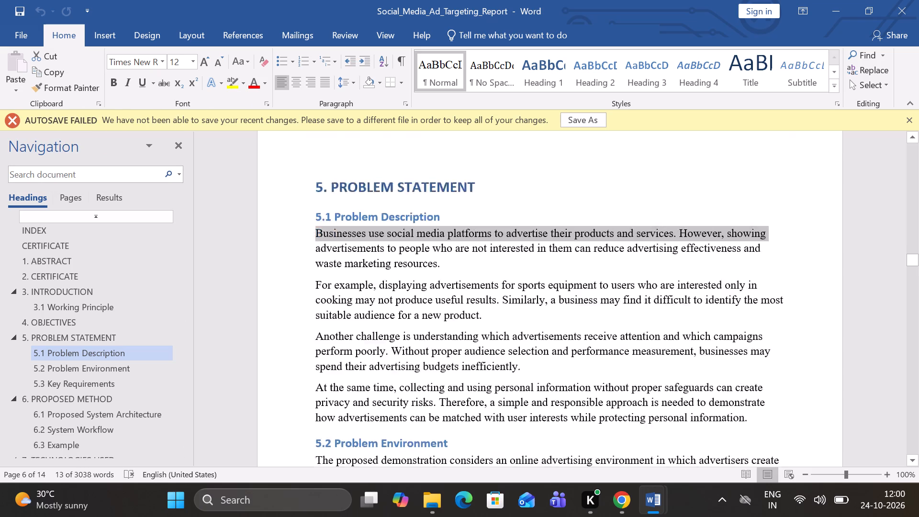
scroll(508, 308, "down", 1)
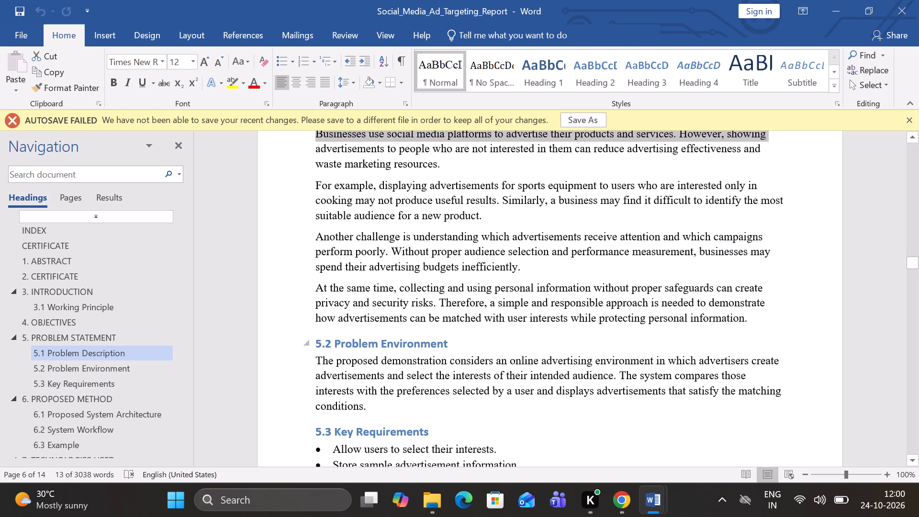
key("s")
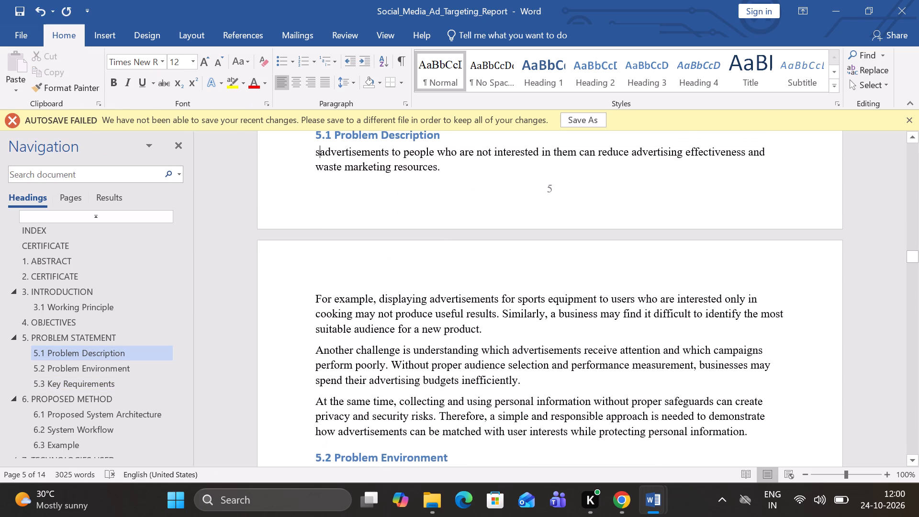
Save the report as a PDF named Social_Media_Ad_Targeting_Report in Downloads, with Standard optimisation and opening after publishing.
left_click(579, 117)
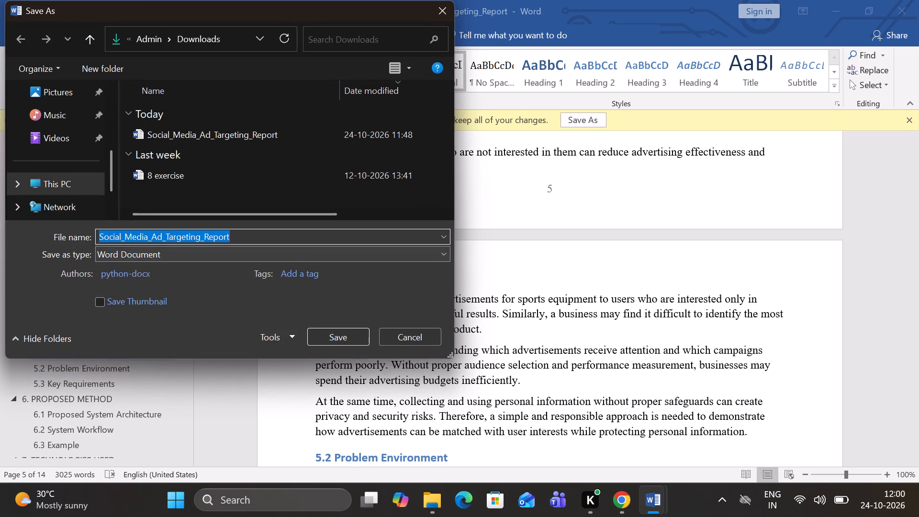
left_click(300, 236)
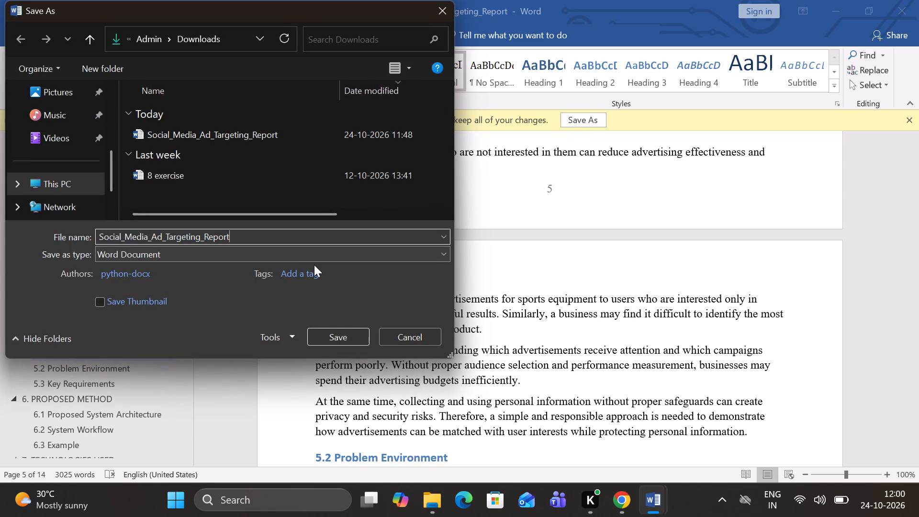
left_click(314, 256)
scroll(296, 293, "up", 1)
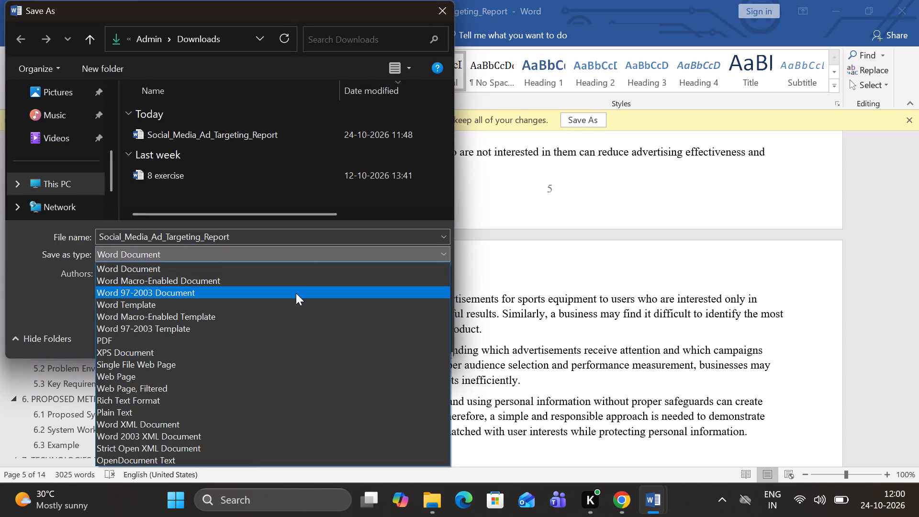
scroll(296, 293, "up", 1)
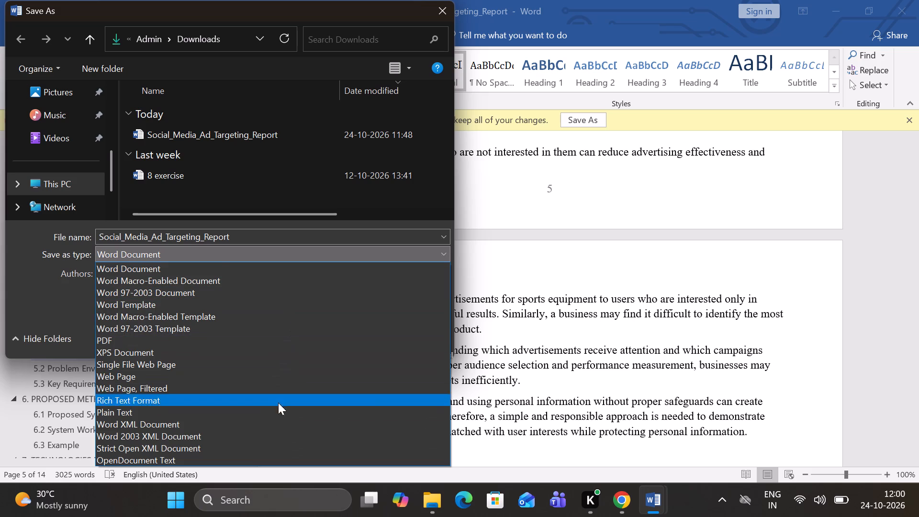
left_click(249, 338)
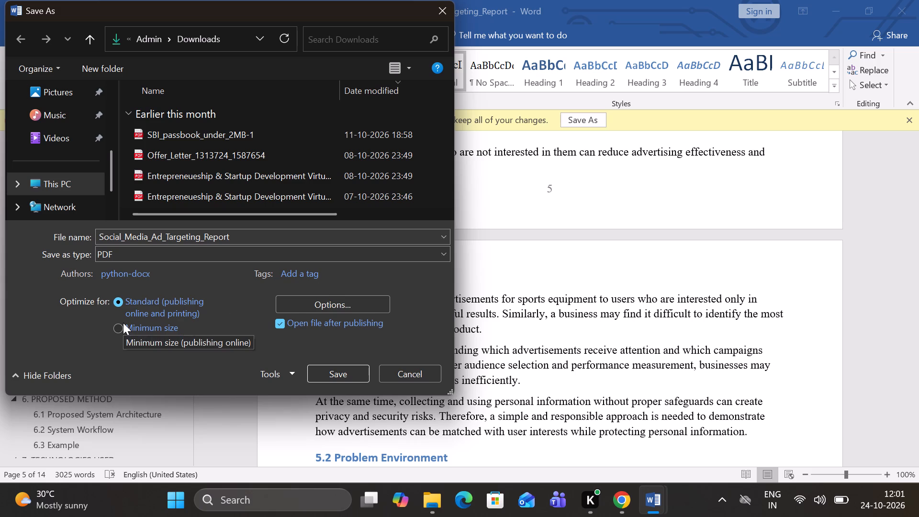
left_click(339, 294)
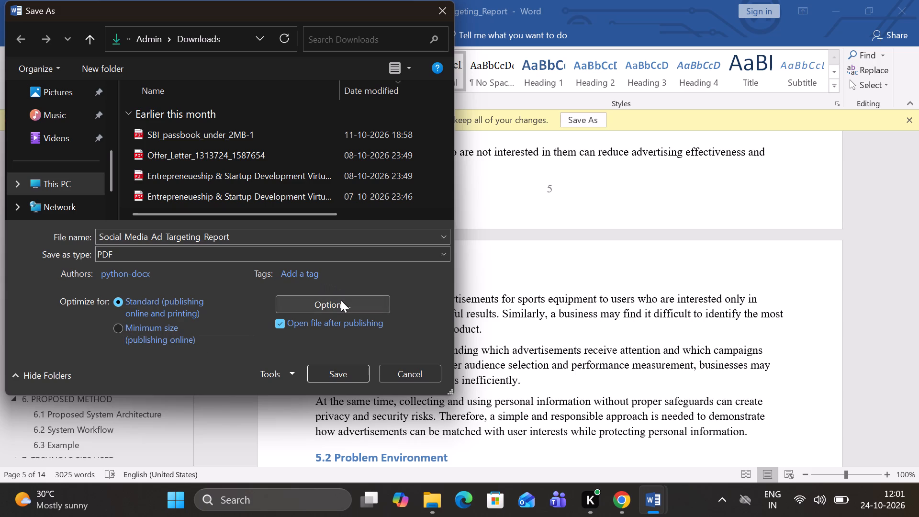
left_click(342, 300)
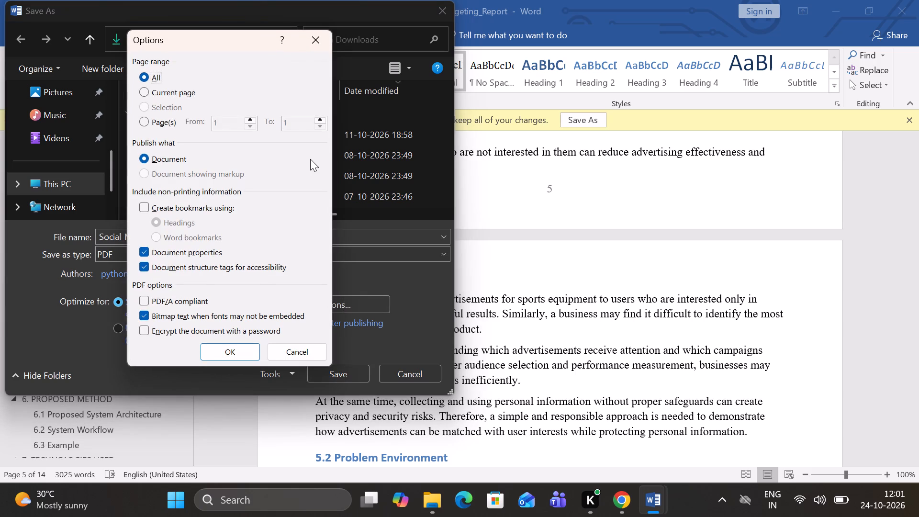
left_click(308, 43)
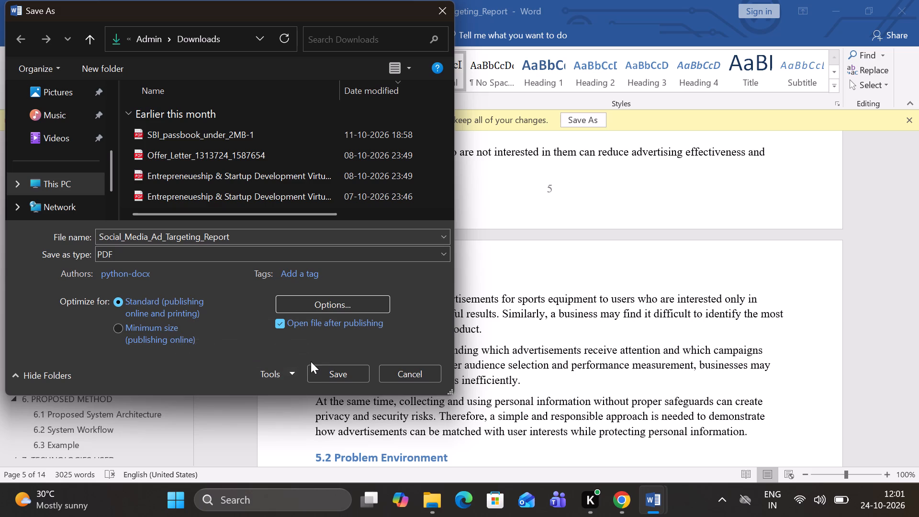
left_click(335, 374)
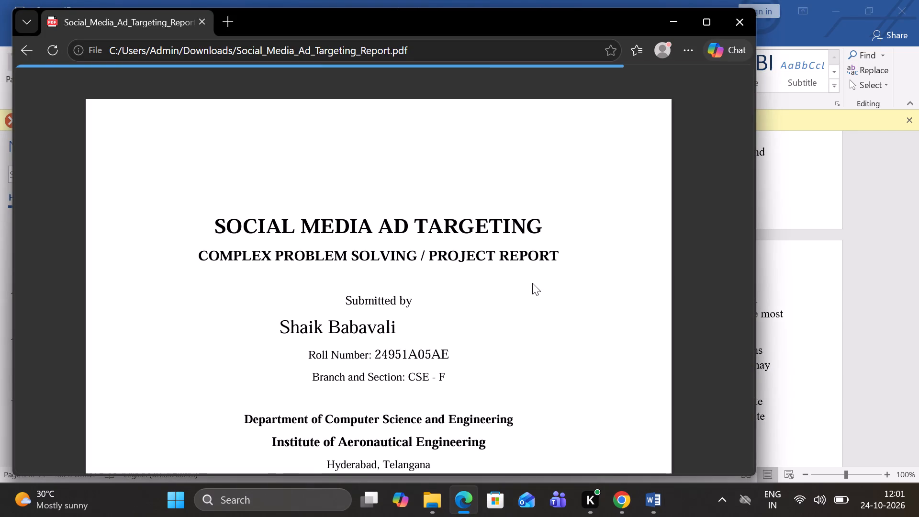
Look through the exported PDF in Microsoft Edge, from the cover page to section 7. TECHNOLOGIES USED.
scroll(532, 283, "down", 5)
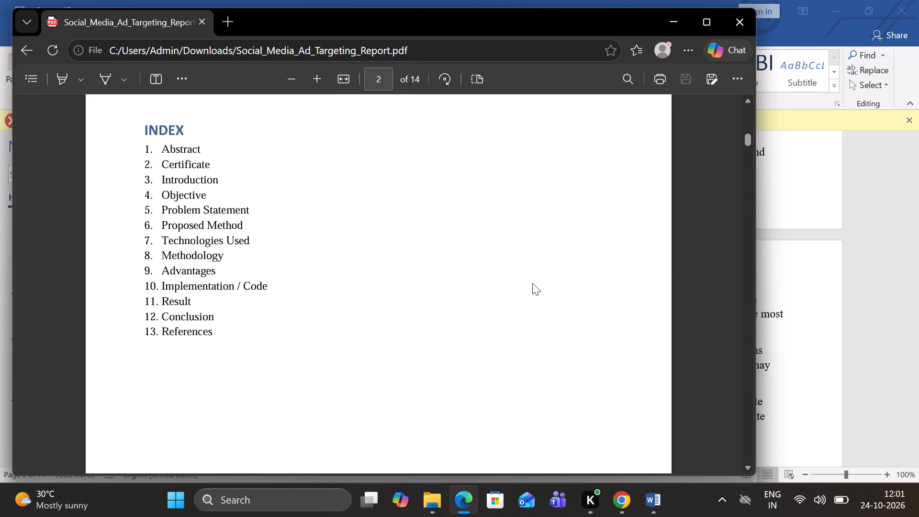
scroll(532, 283, "up", 9)
scroll(532, 283, "down", 3)
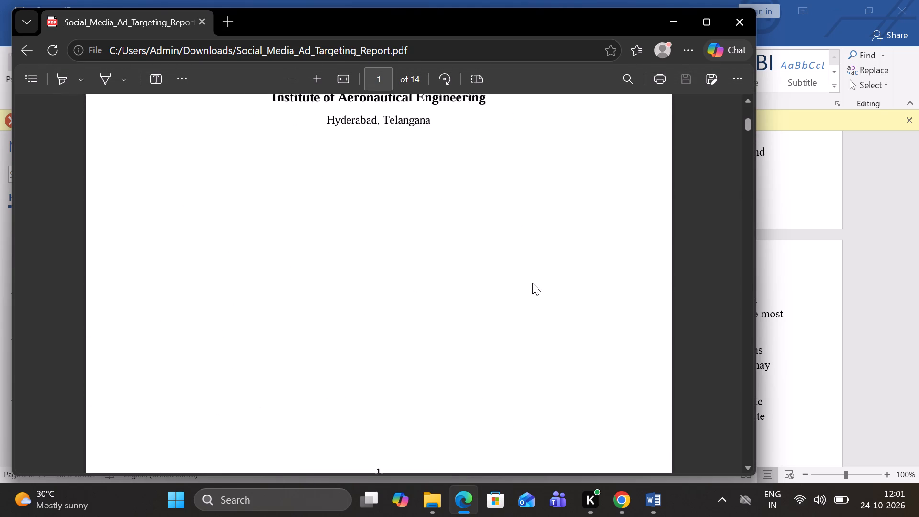
scroll(532, 283, "down", 9)
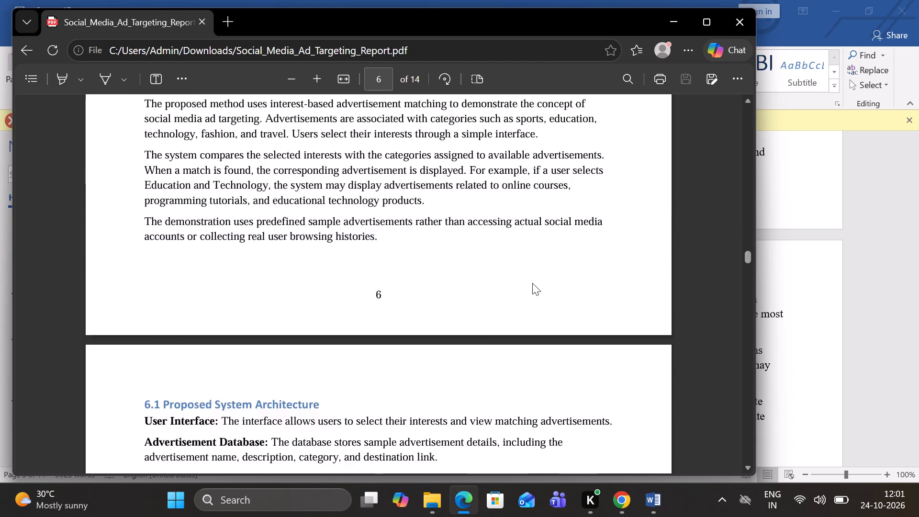
scroll(532, 283, "down", 2)
left_click(737, 79)
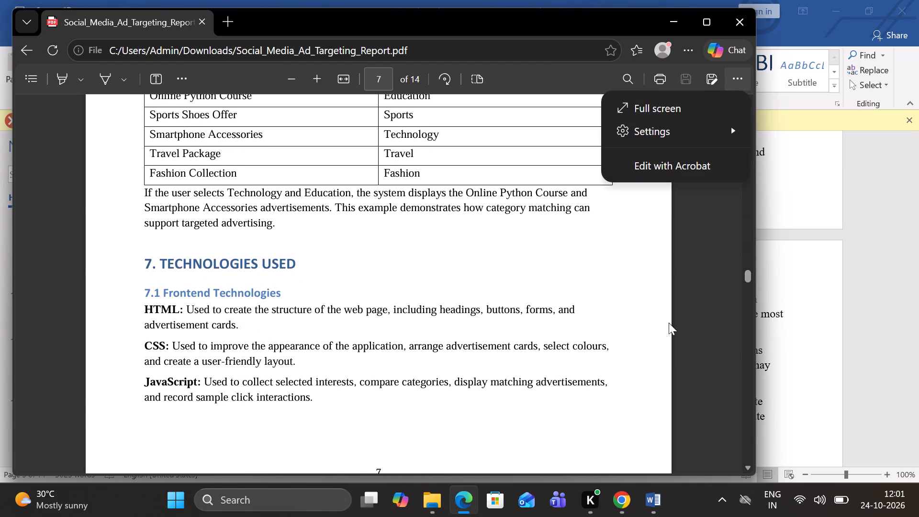
left_click(712, 309)
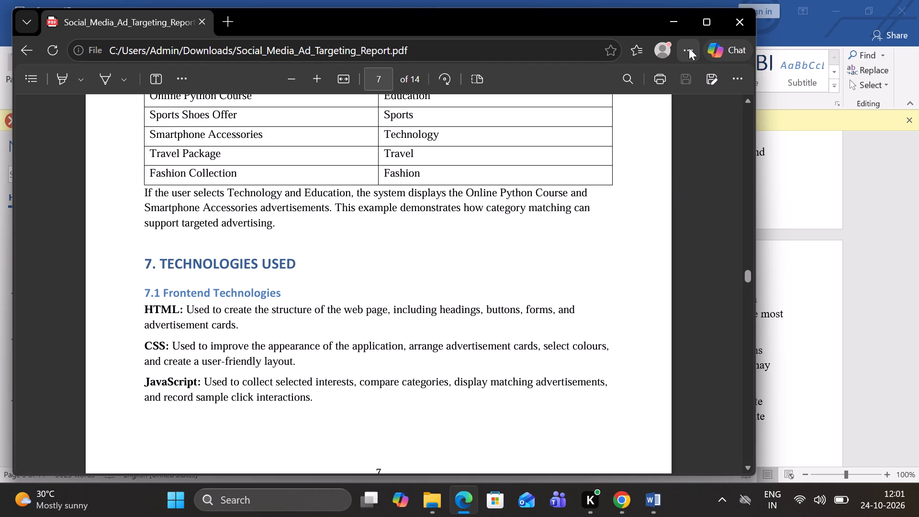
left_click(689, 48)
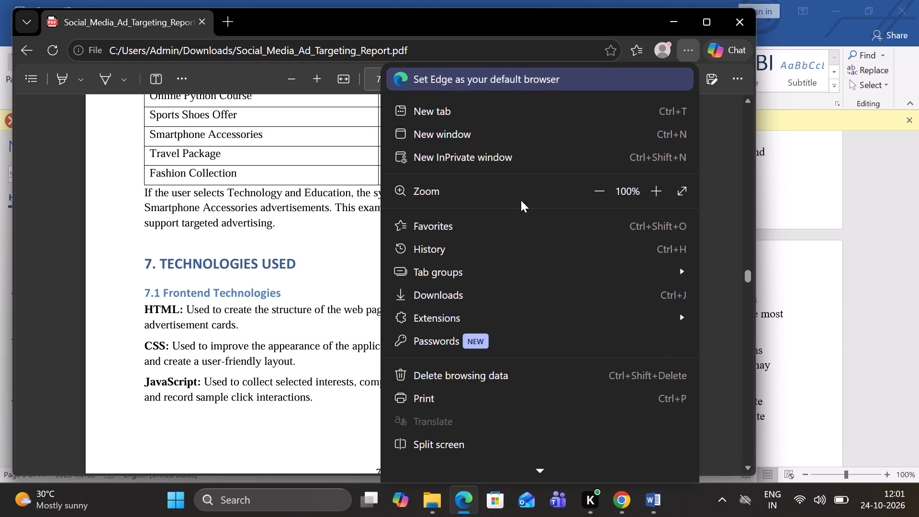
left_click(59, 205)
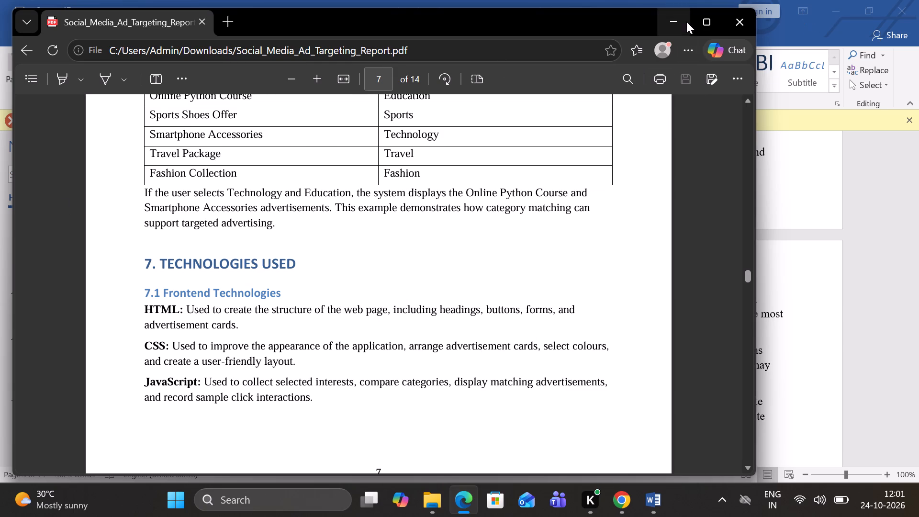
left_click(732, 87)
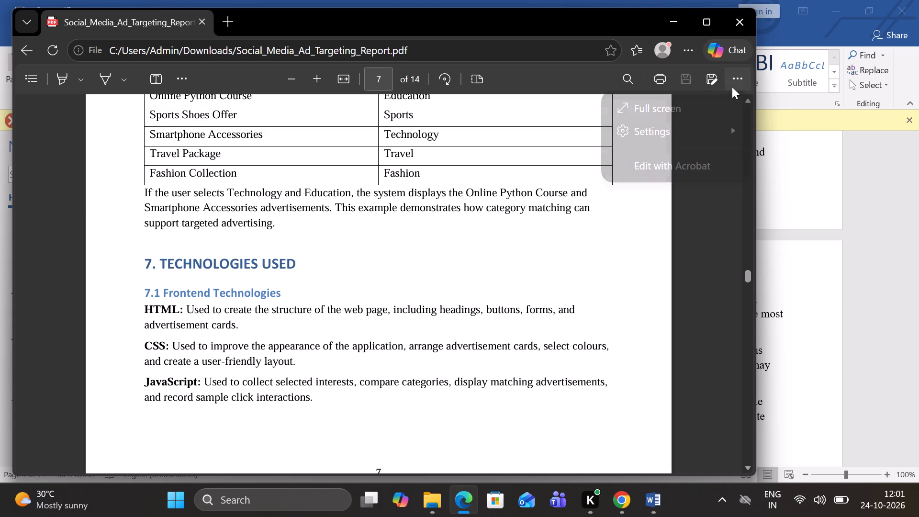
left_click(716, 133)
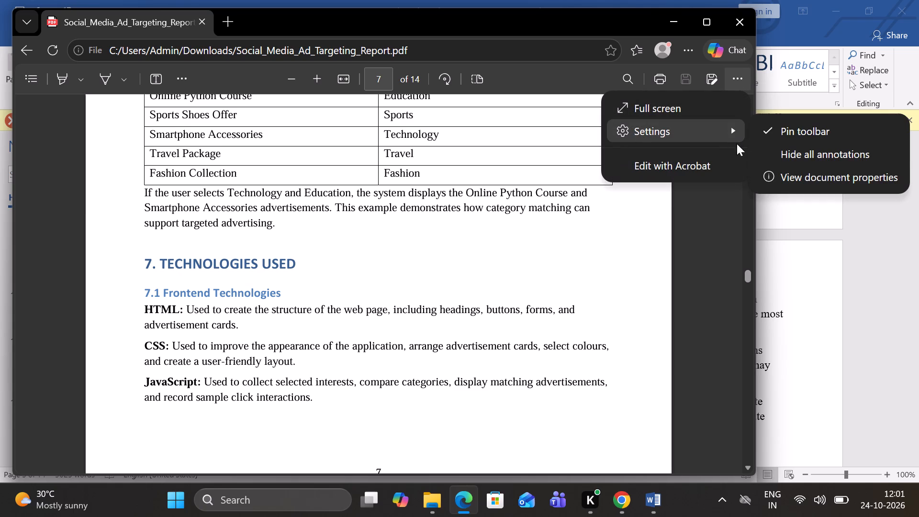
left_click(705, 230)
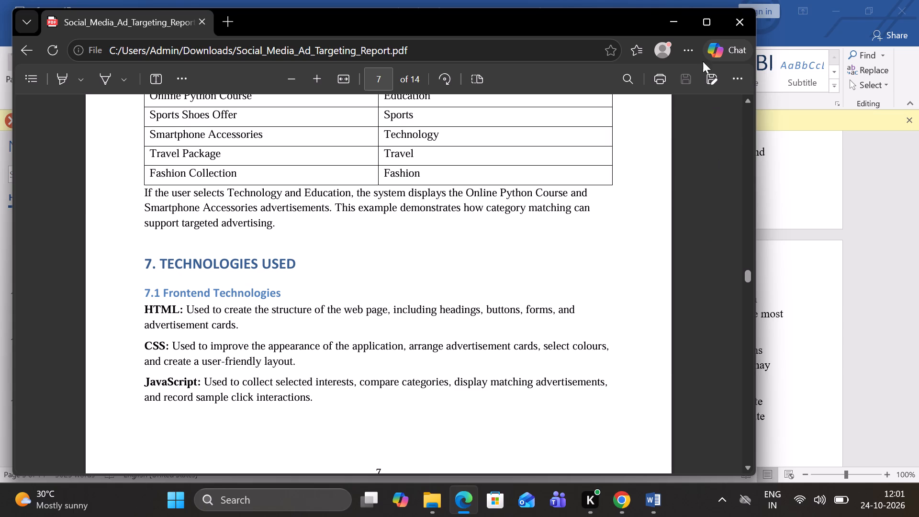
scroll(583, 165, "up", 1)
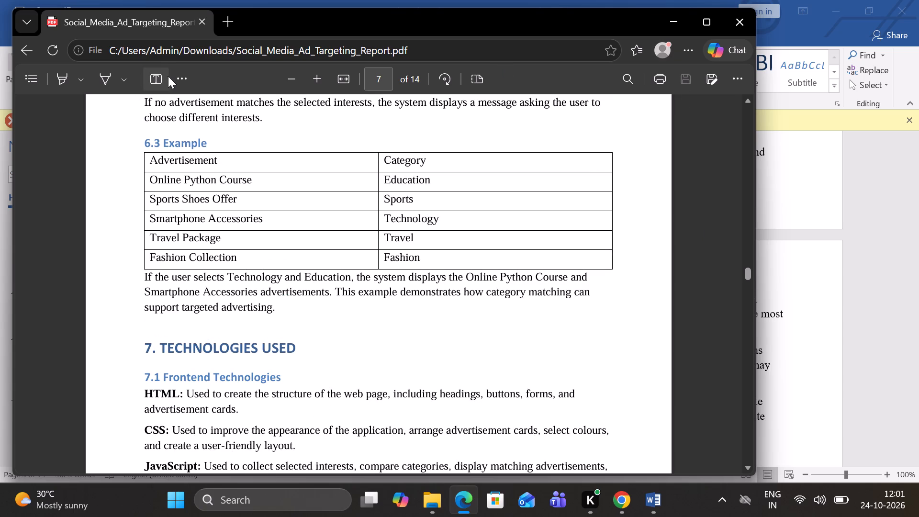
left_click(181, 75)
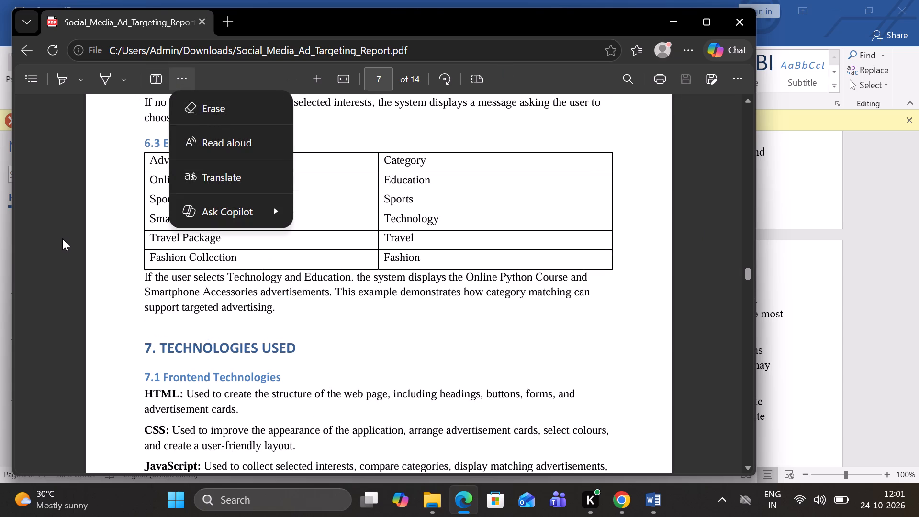
Look through the rest of the PDF from section 7. TECHNOLOGIES USED to the last page, and back to section 5.
scroll(62, 238, "down", 2)
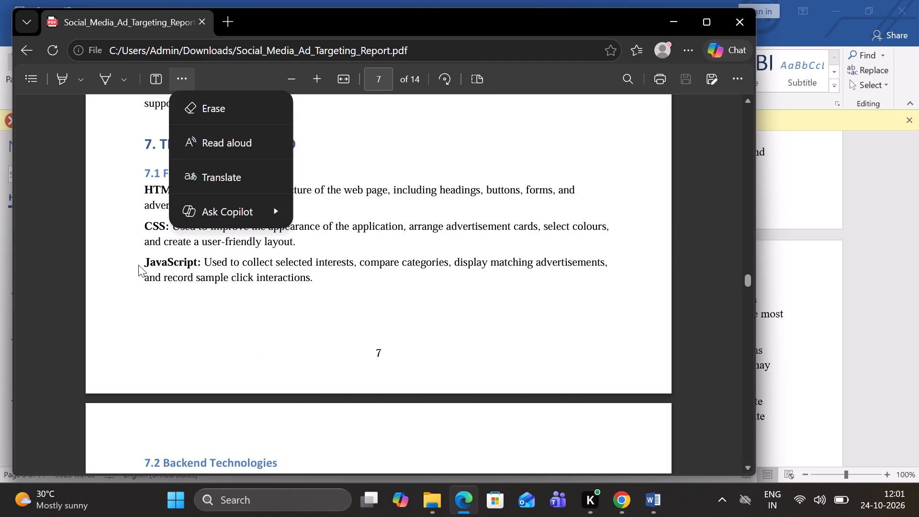
left_click(153, 336)
scroll(153, 336, "down", 5)
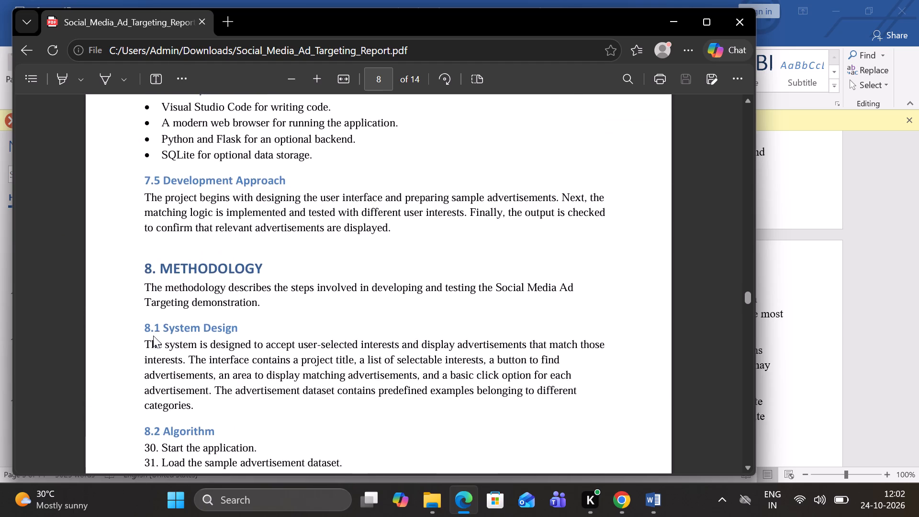
scroll(153, 336, "down", 5)
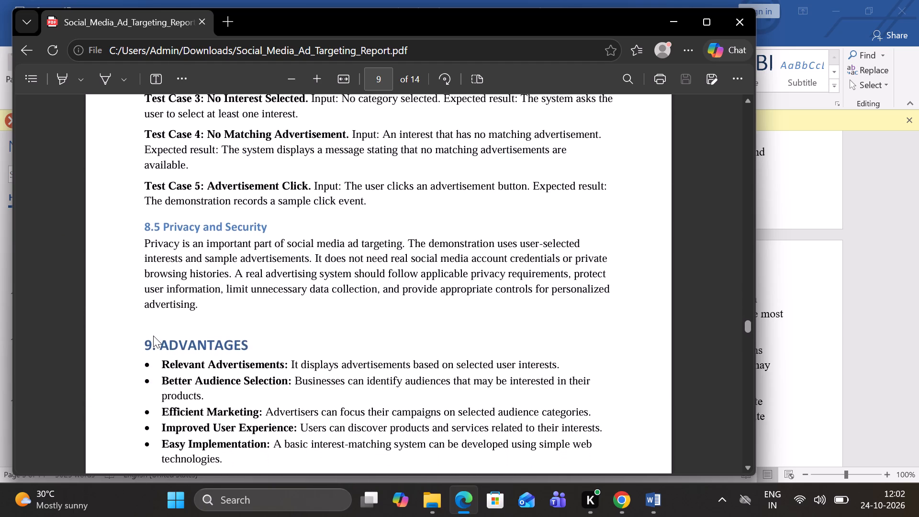
scroll(153, 336, "down", 17)
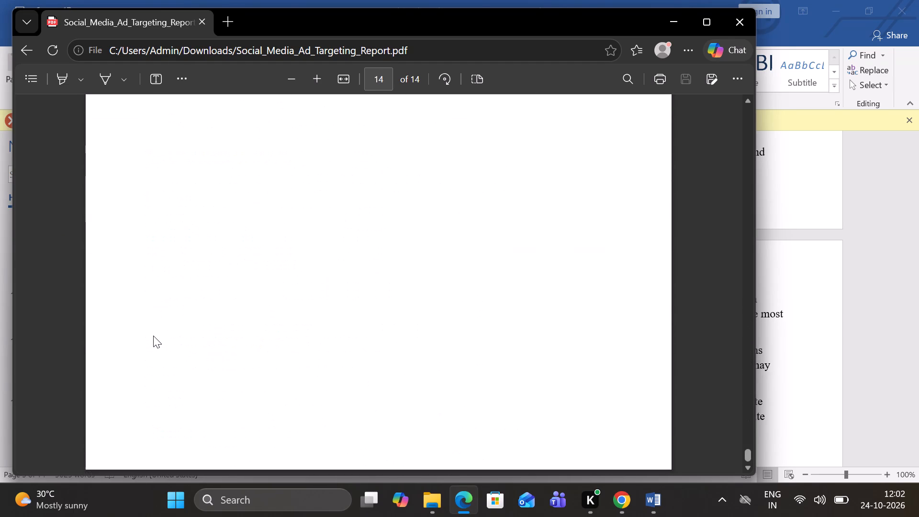
scroll(153, 336, "up", 14)
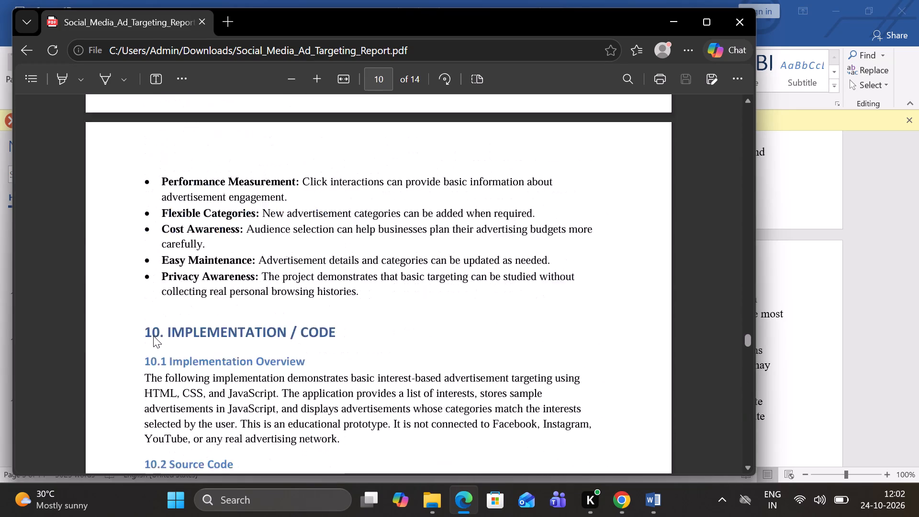
scroll(153, 336, "up", 3)
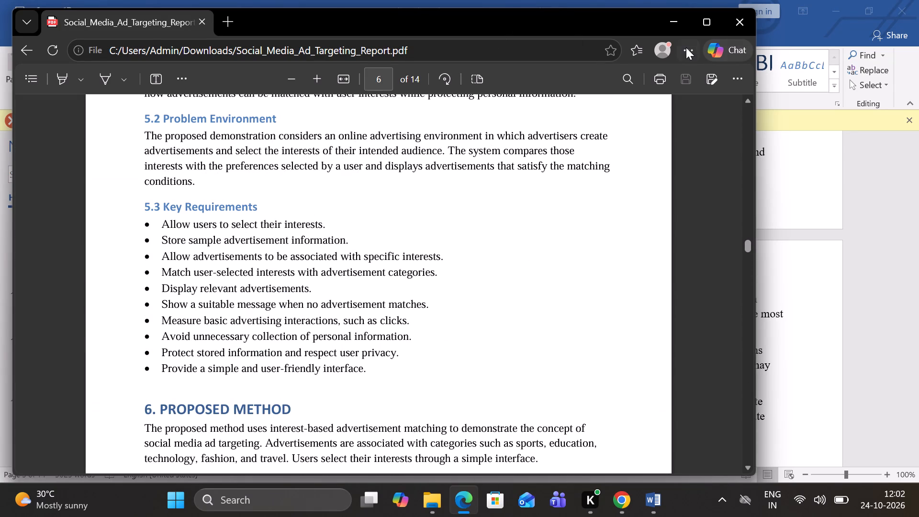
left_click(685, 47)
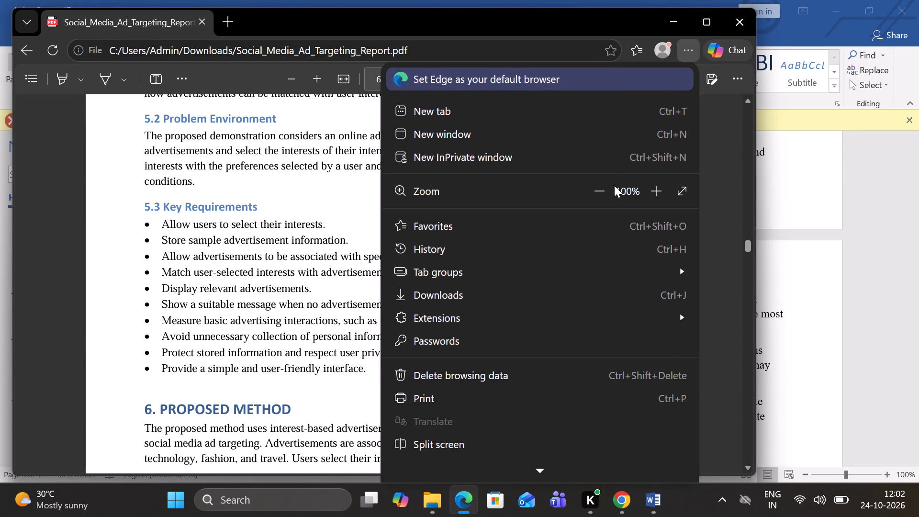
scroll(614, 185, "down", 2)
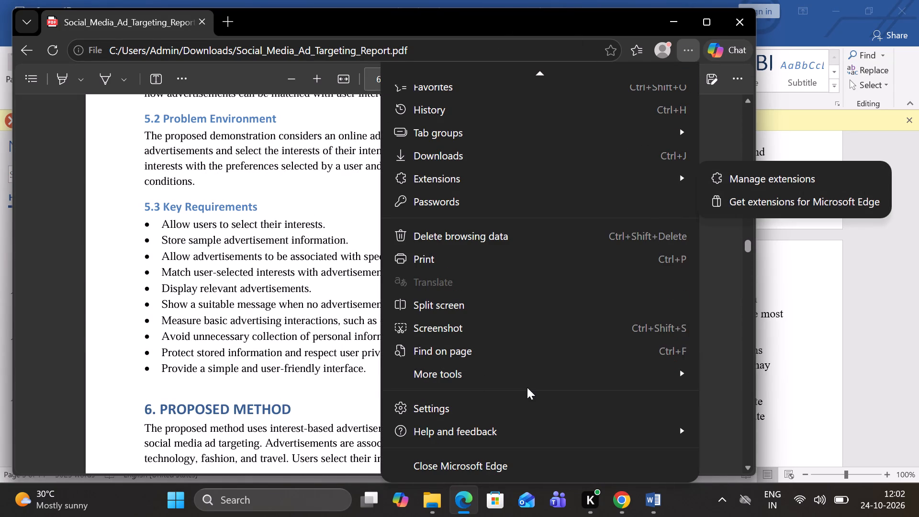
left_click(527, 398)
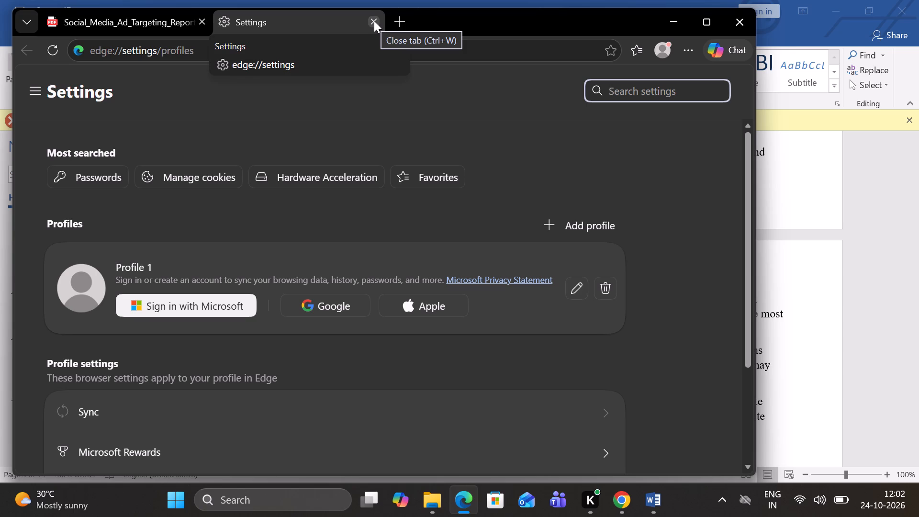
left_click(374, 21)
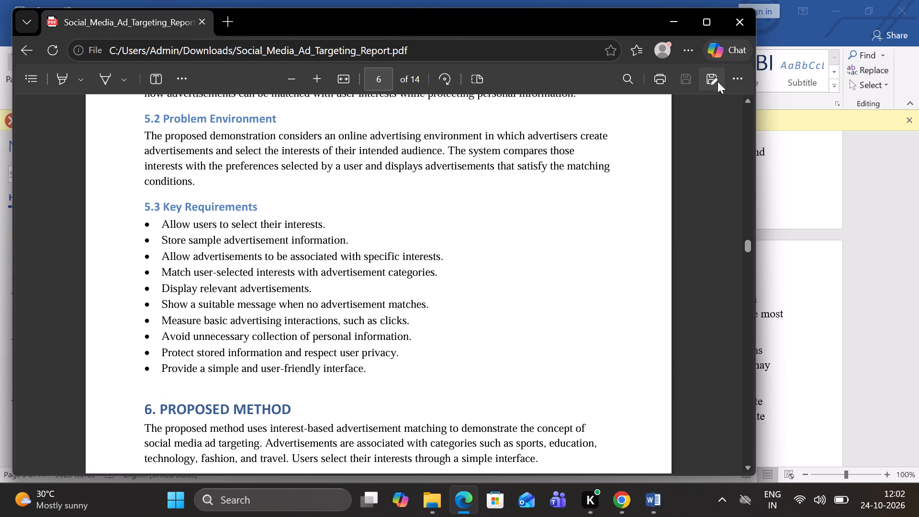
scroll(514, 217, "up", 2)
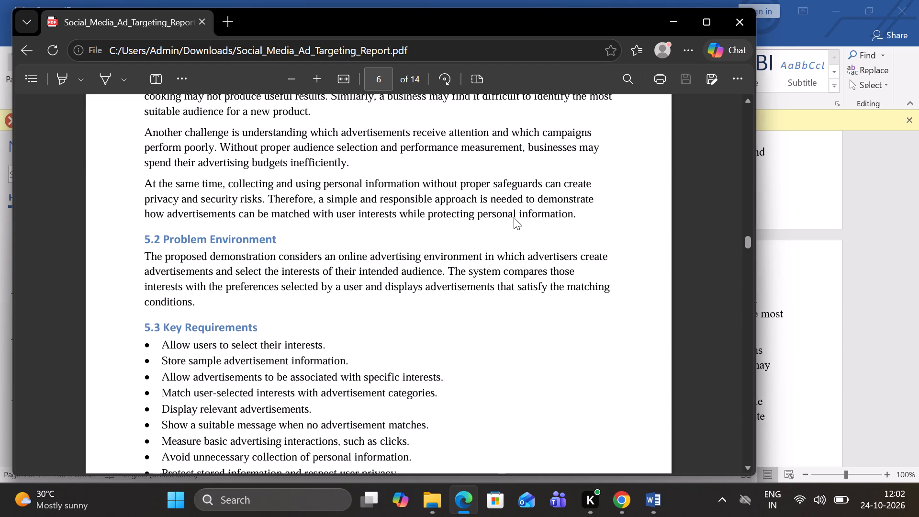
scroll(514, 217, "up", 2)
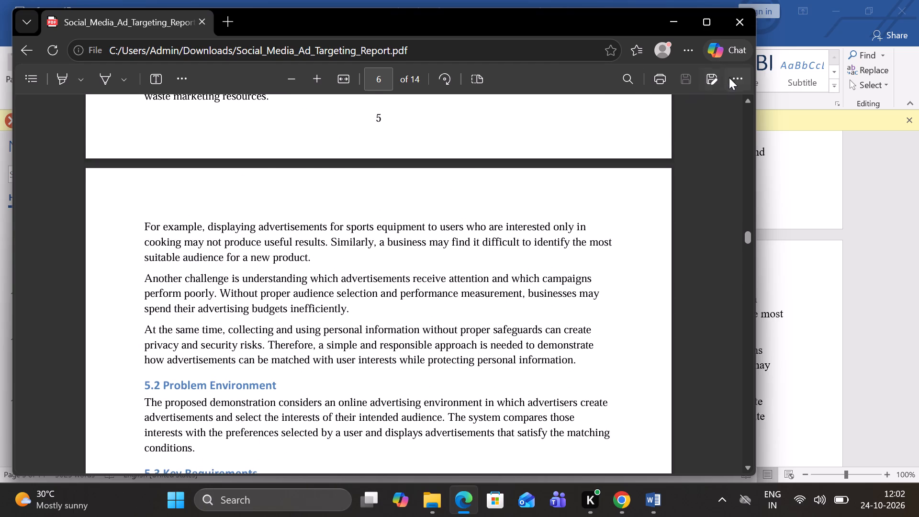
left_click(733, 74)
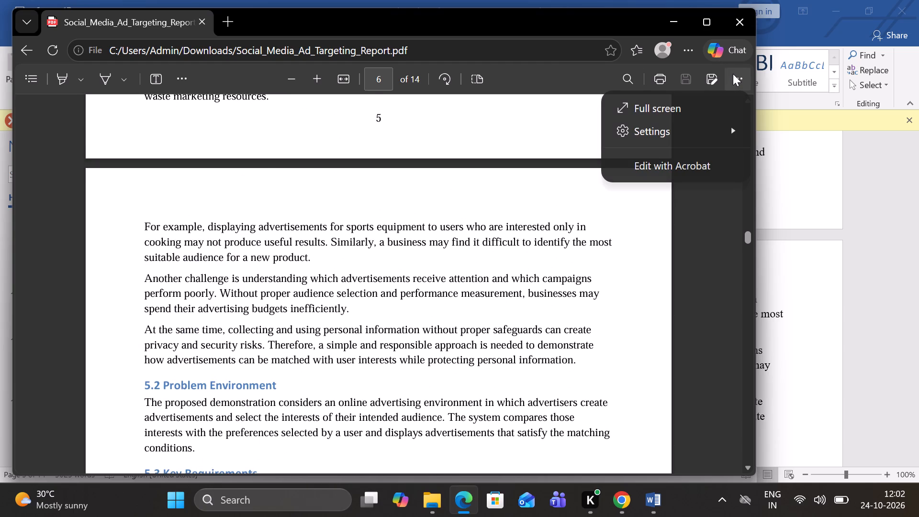
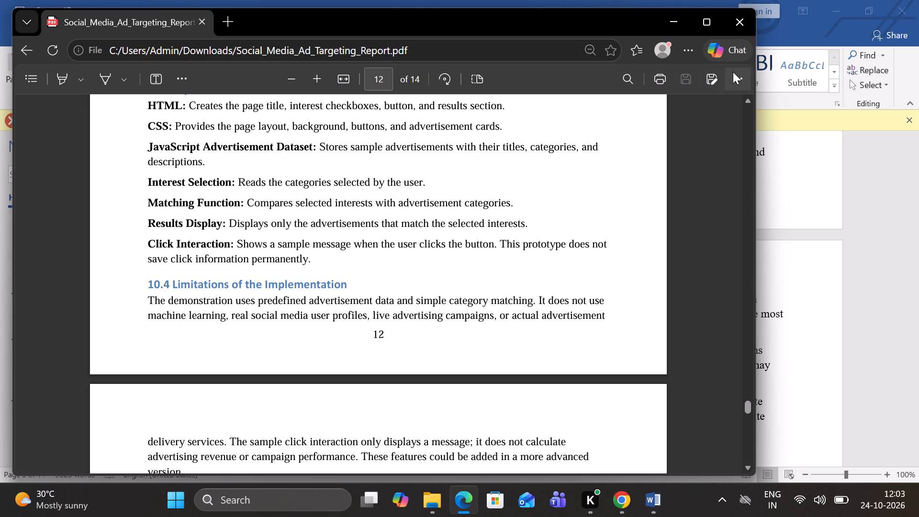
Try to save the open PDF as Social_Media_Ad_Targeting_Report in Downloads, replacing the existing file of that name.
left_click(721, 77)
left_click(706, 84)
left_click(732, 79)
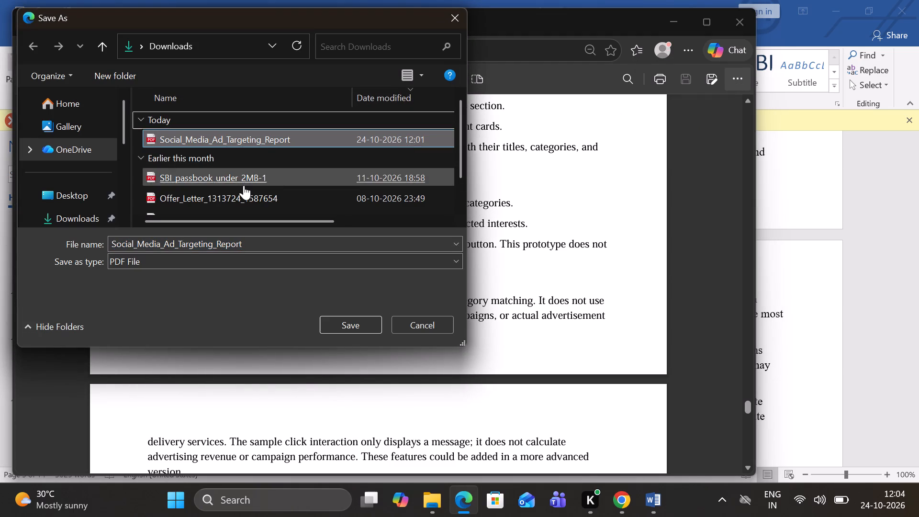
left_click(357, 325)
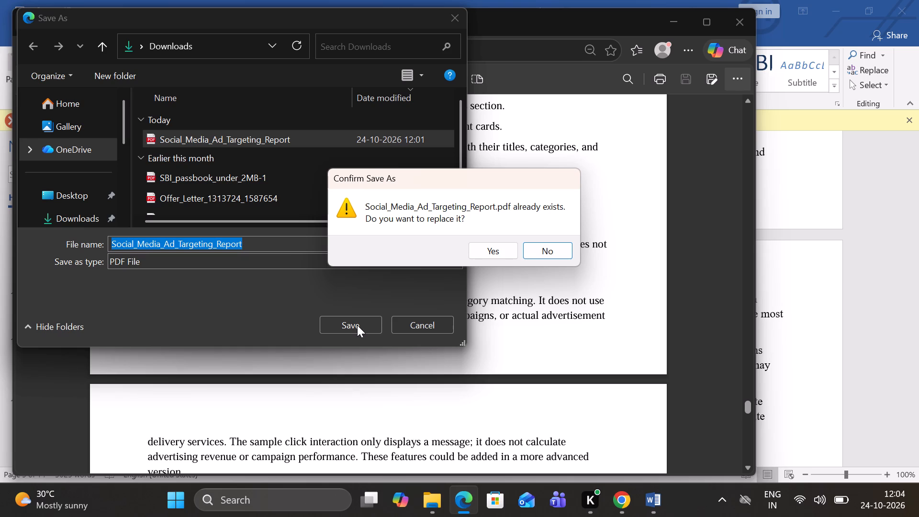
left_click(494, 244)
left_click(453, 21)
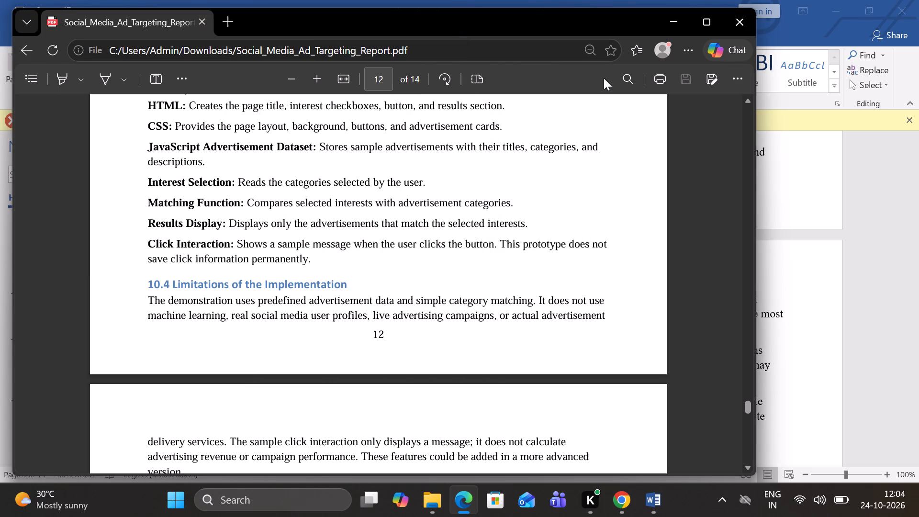
Close the PDF's Microsoft Edge window and return to the report in Word.
left_click(736, 25)
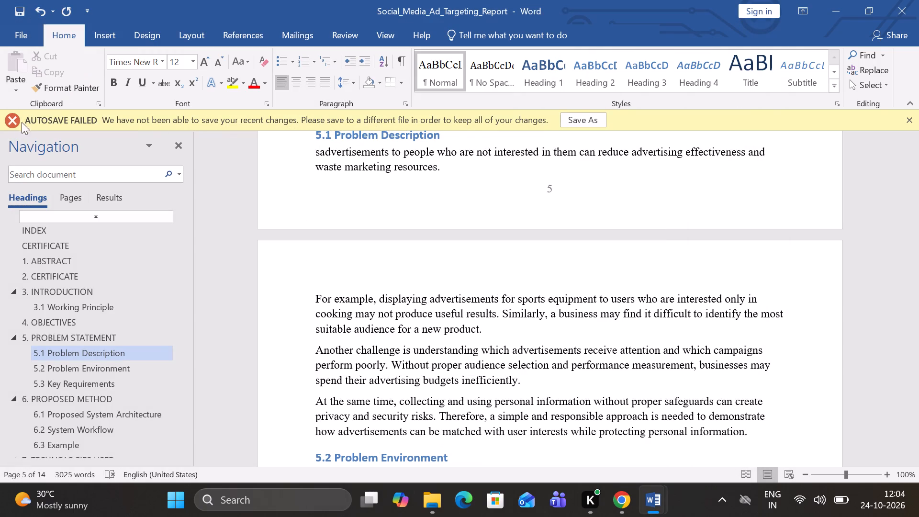
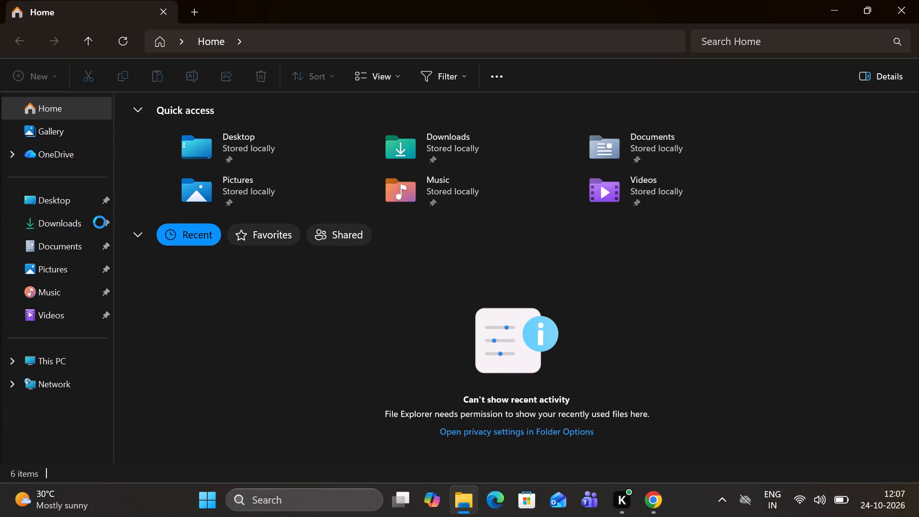
Open the Social_Media_Ad_Targeting_Report PDF from the Downloads folder in File Explorer and close its Edge window again.
left_click(86, 221)
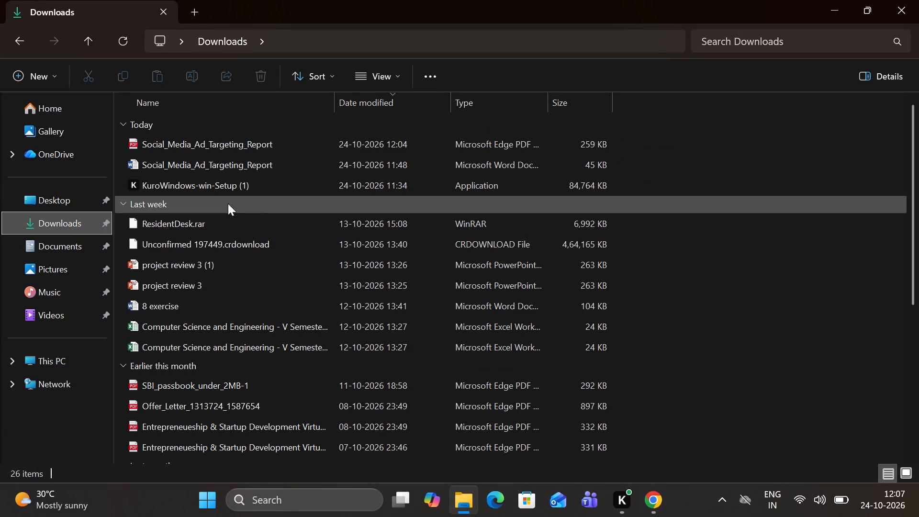
left_click(277, 137)
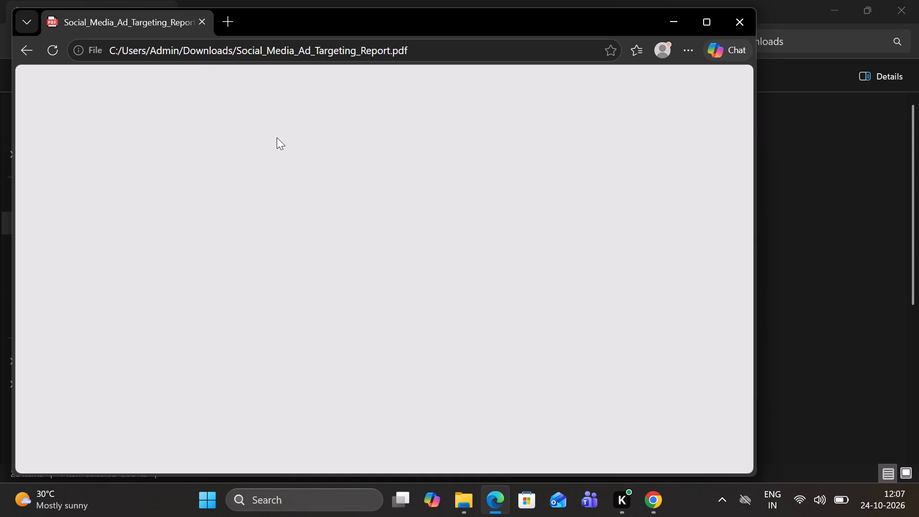
left_click(741, 23)
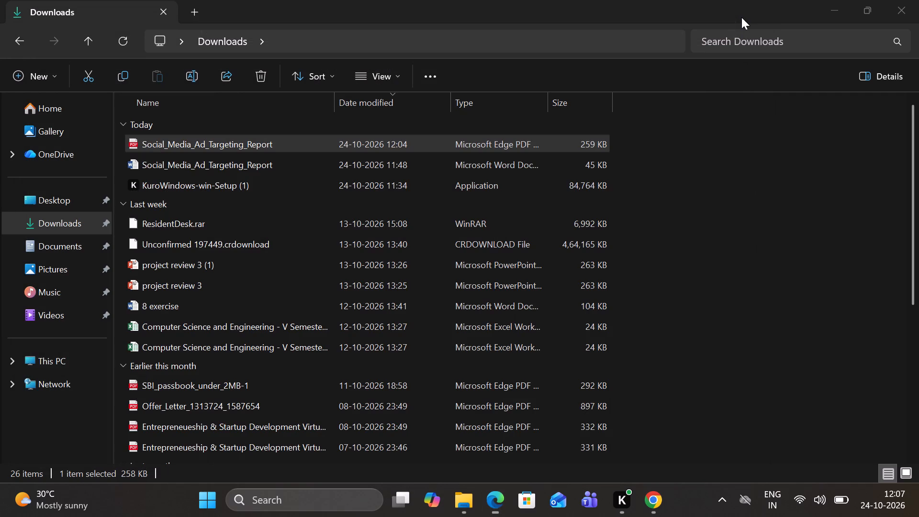
Try to bring up the file options for the Social_Media_Ad_Targeting_Report PDF in the Downloads folder.
right_click(253, 135)
right_click(253, 135)
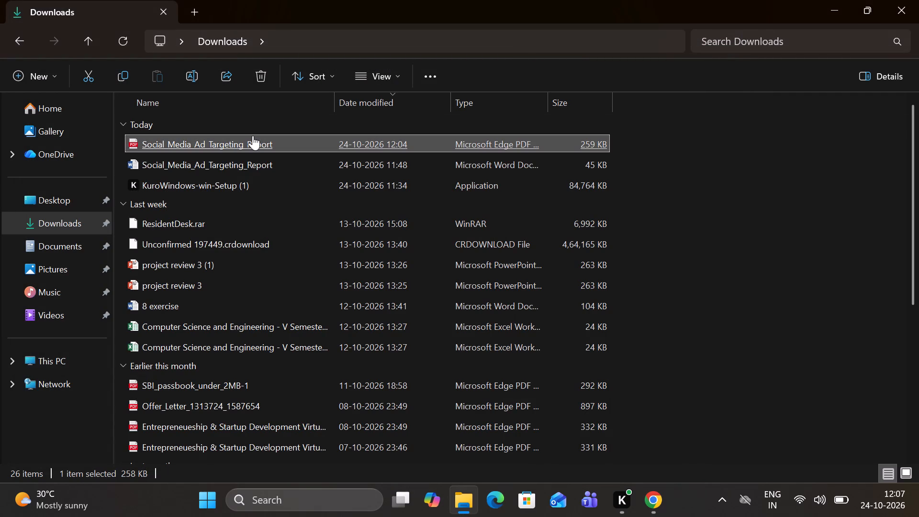
right_click(253, 135)
right_click(294, 162)
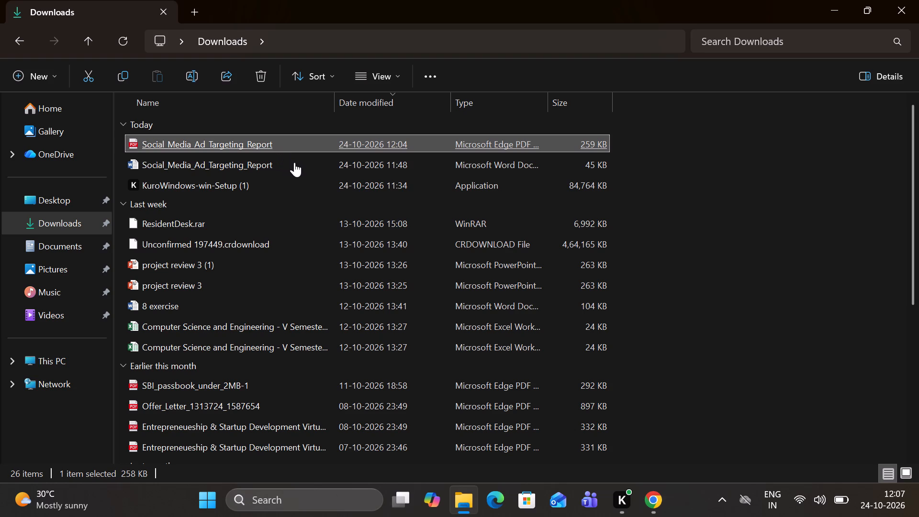
right_click(661, 192)
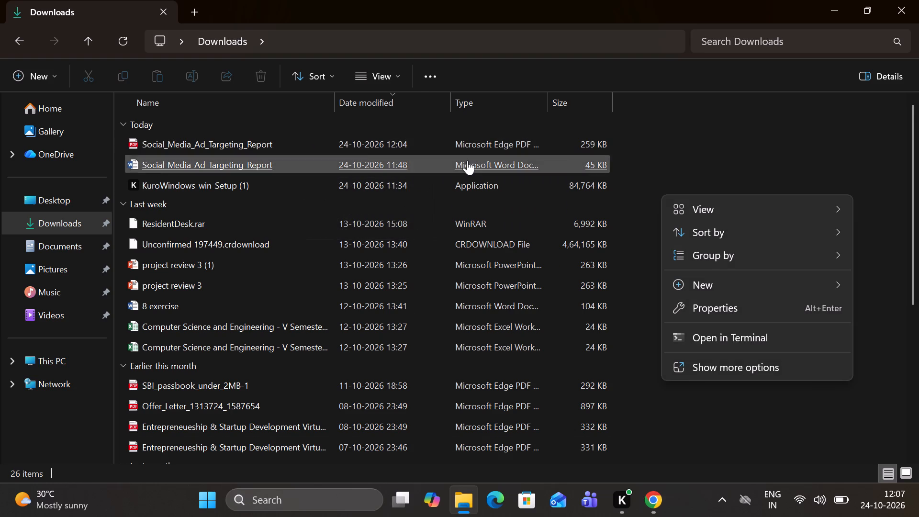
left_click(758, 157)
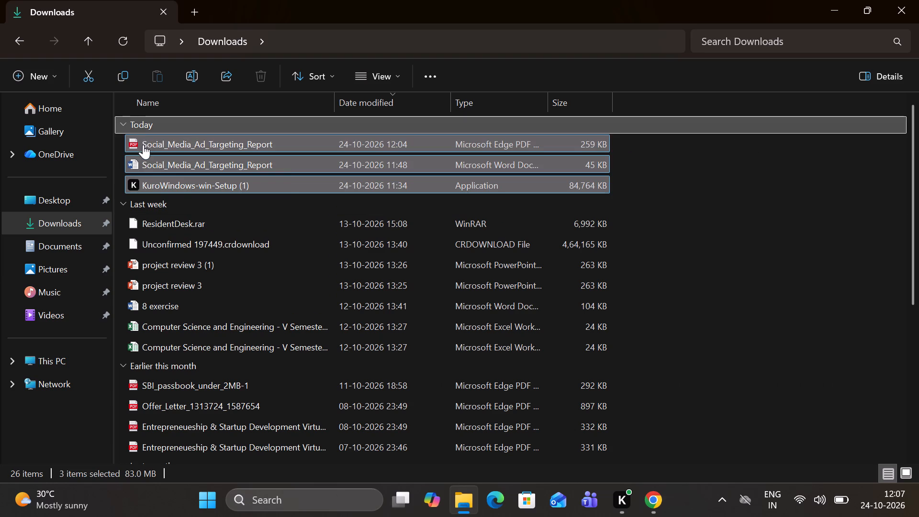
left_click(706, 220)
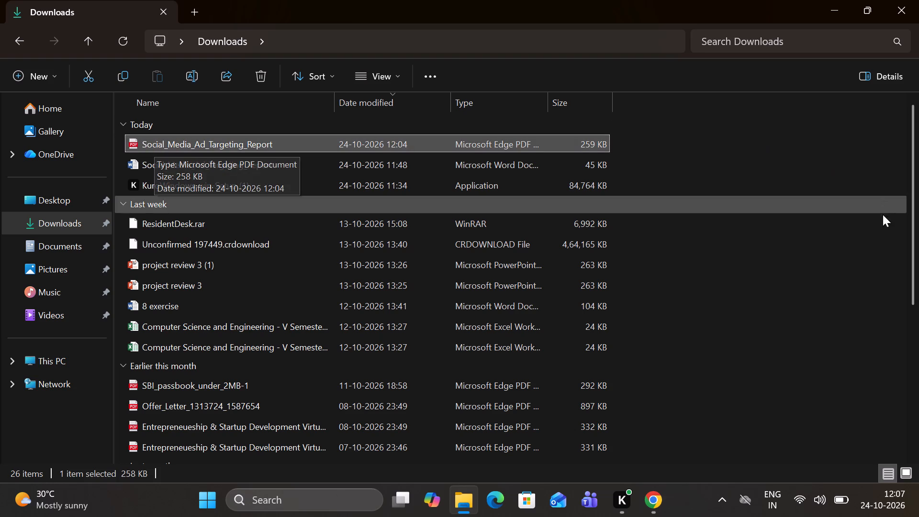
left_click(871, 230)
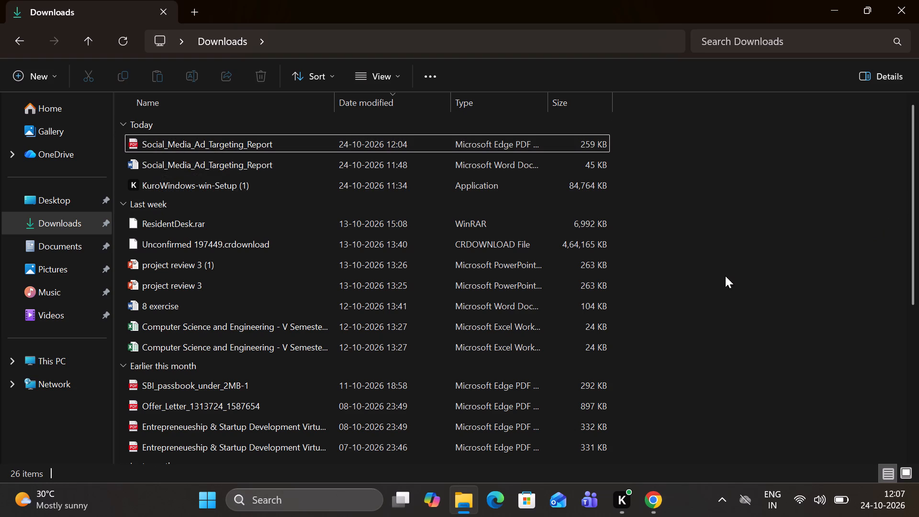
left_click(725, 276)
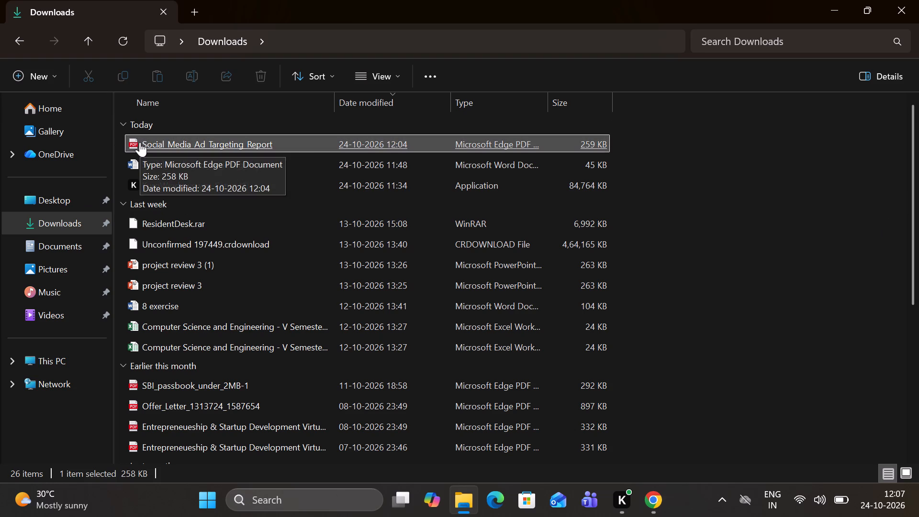
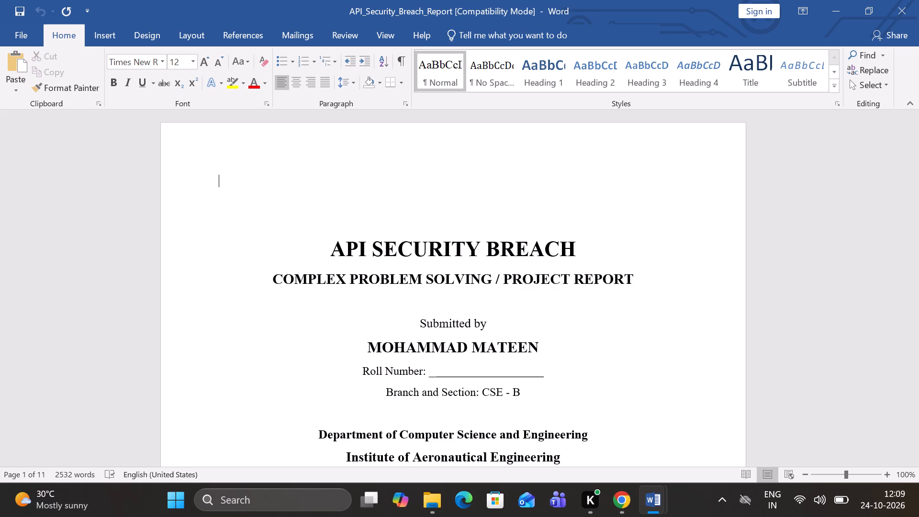
Replace the student name under "Submitted by" on the cover page of the API Security Breach report.
left_click(564, 345)
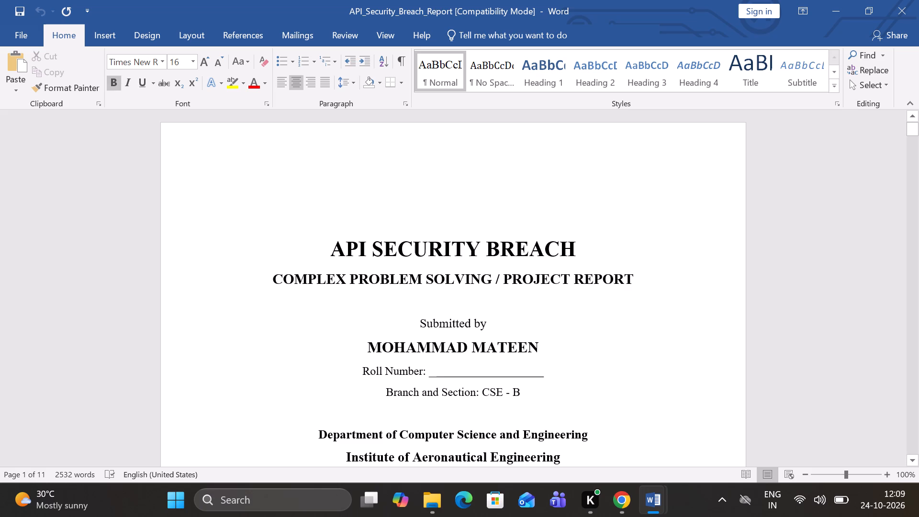
Replace the student name under "Submitted by" on the cover page with the new student's full name, capitalising only the initials.
key("BackSpace")
key("BackSpace")
key("BackSpace")
key("BackSpace")
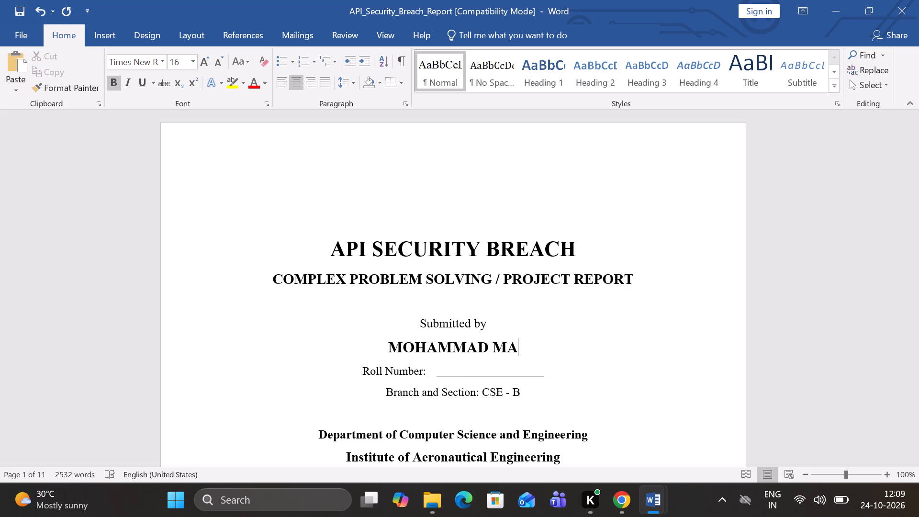
key("BackSpace")
key("BackSpace")
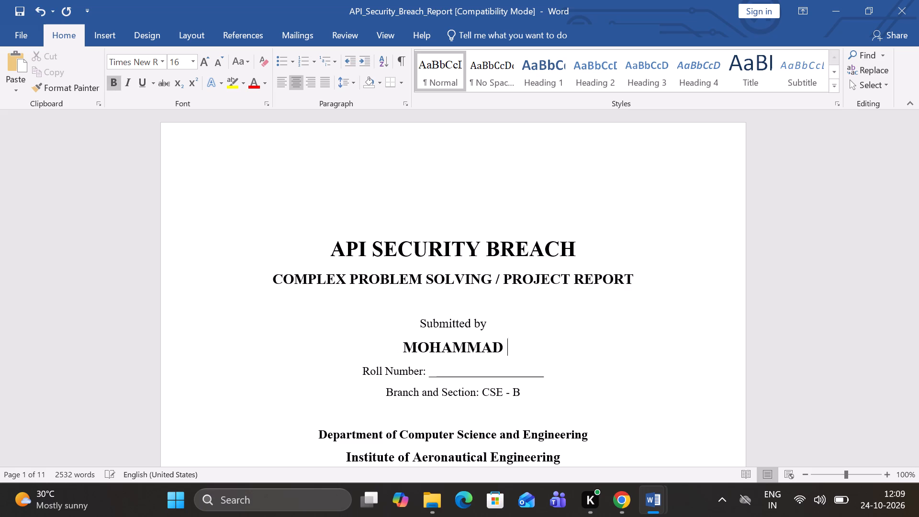
key("BackSpace")
key("BackSpace")
key("BackSpace")
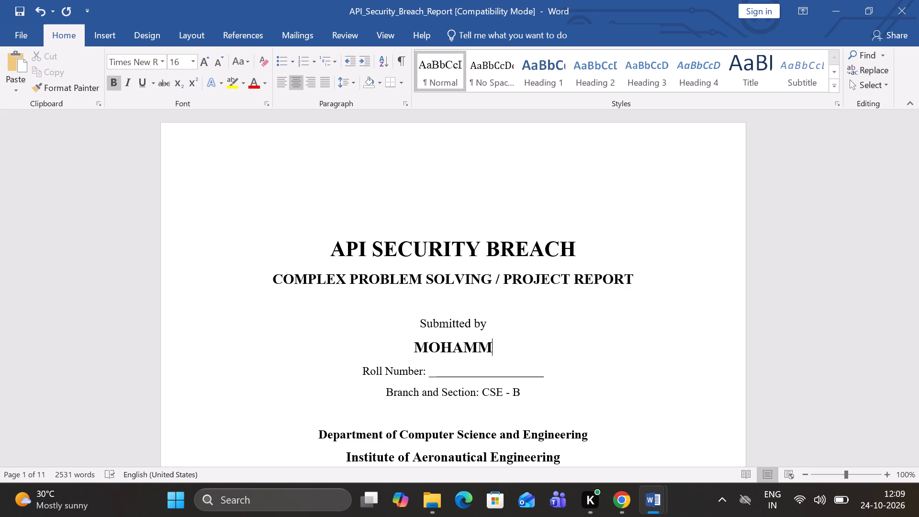
key("BackSpace")
key("BackSpace")
key("BackSpace")
key("BackSpace")
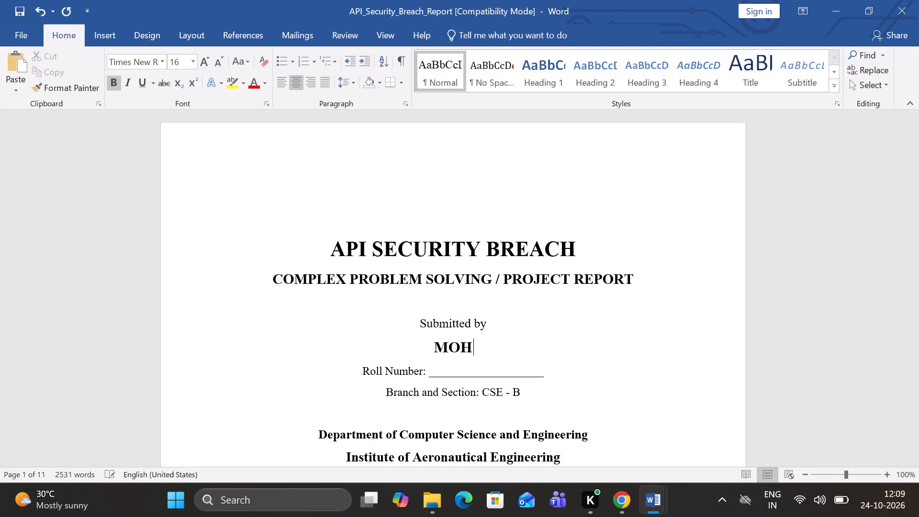
key("BackSpace")
key("BackSpace")
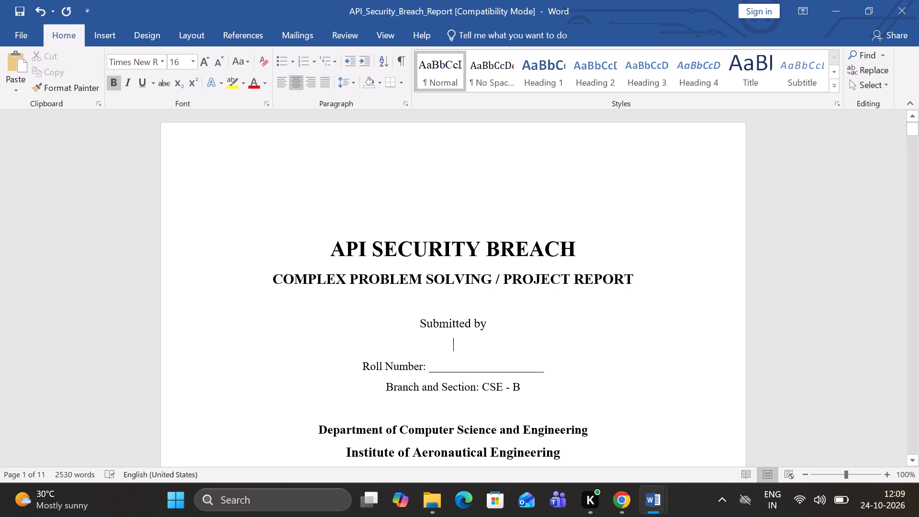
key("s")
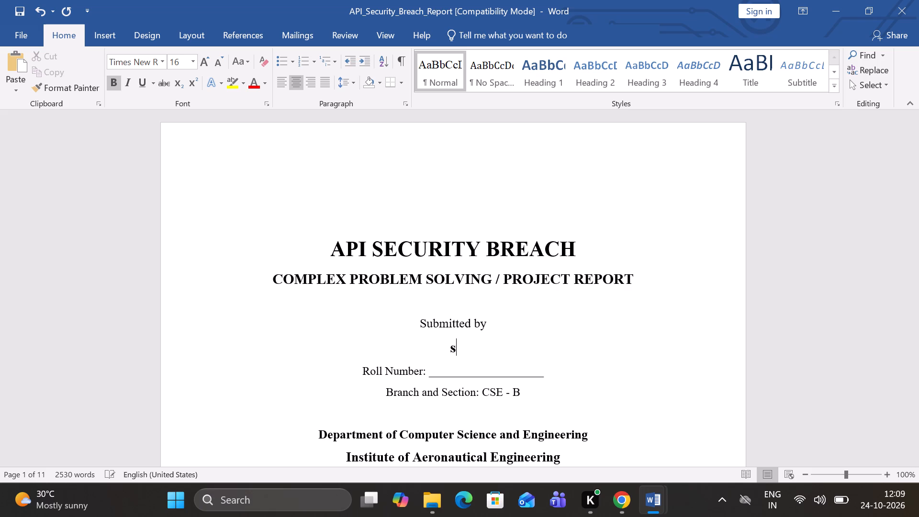
key("BackSpace")
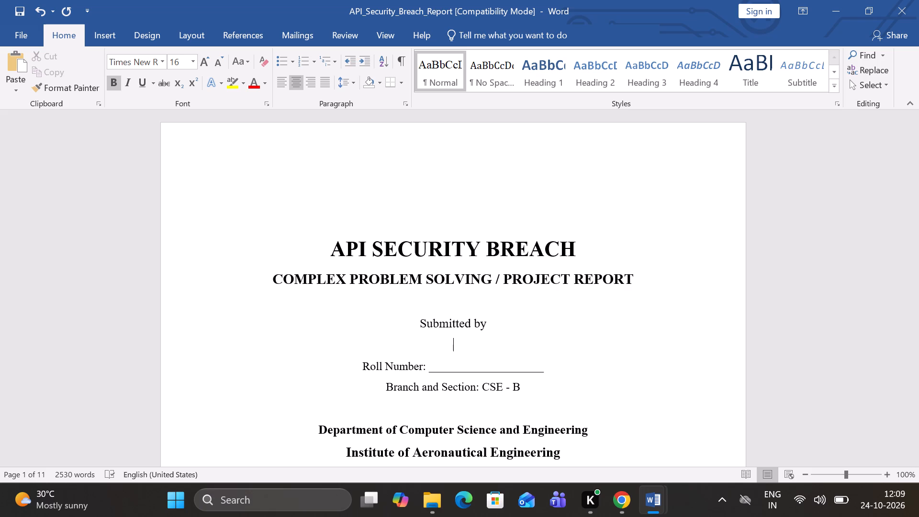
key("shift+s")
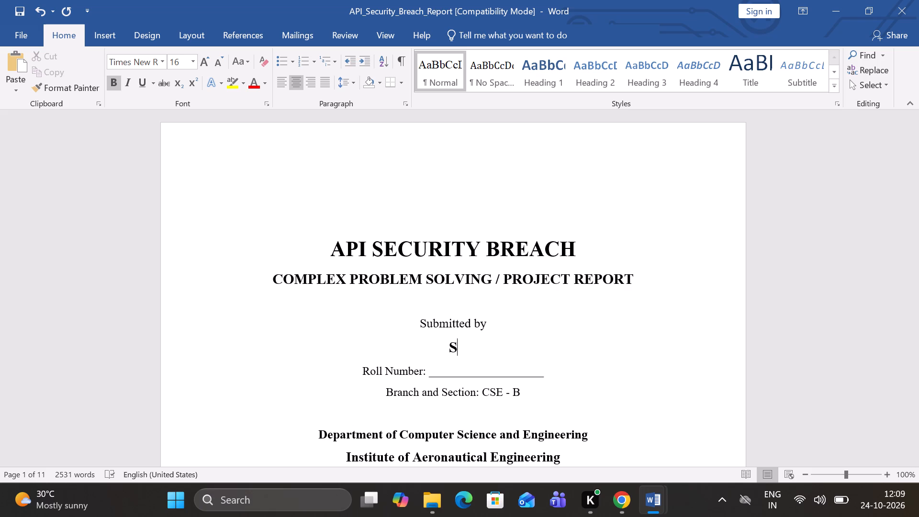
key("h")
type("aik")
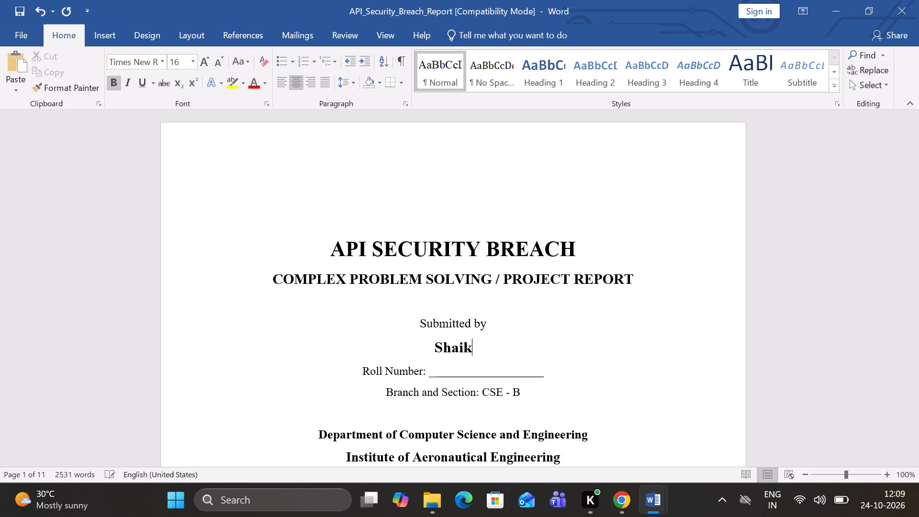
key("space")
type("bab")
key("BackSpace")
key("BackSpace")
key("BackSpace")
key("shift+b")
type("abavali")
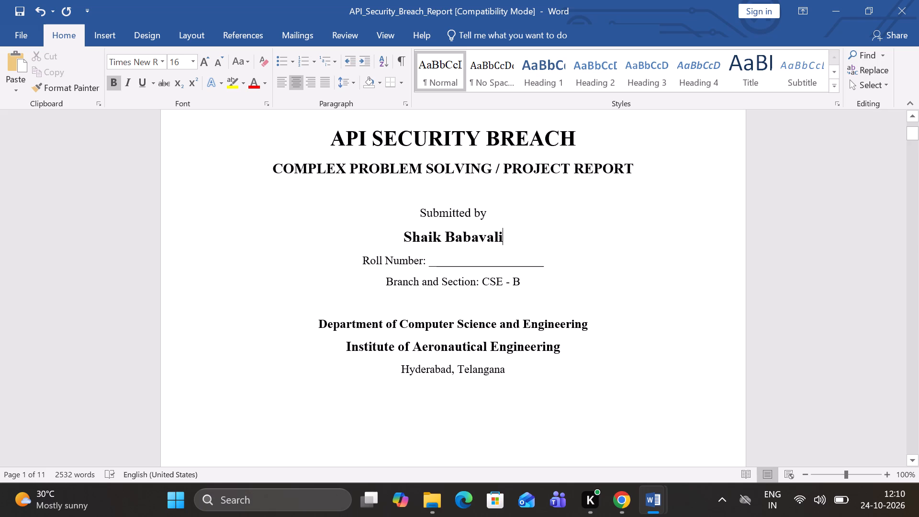
Place the text cursor in the blank after "Roll Number:" on the cover page.
left_click(437, 258)
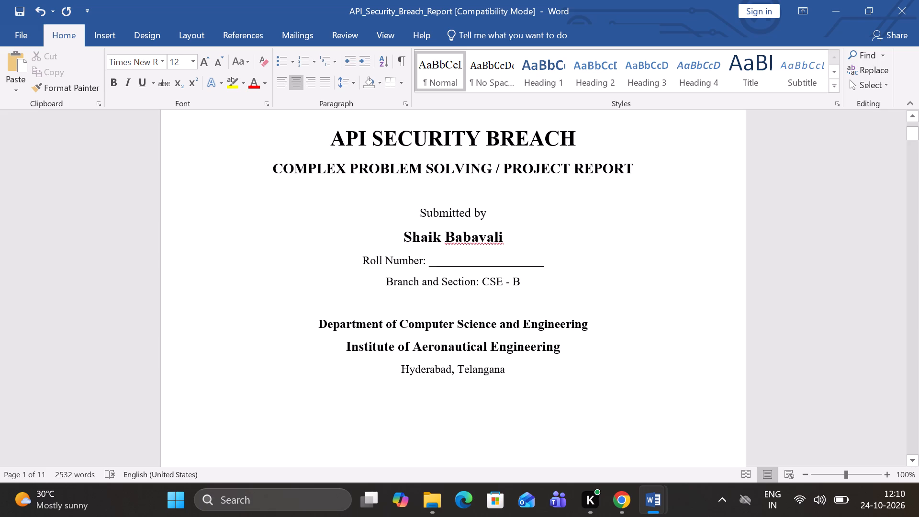
Delete the underscore blank after "Roll Number:" on the cover page, keeping the label.
left_click(553, 268)
key("BackSpace")
key("BackSpace")
key("BackSpace")
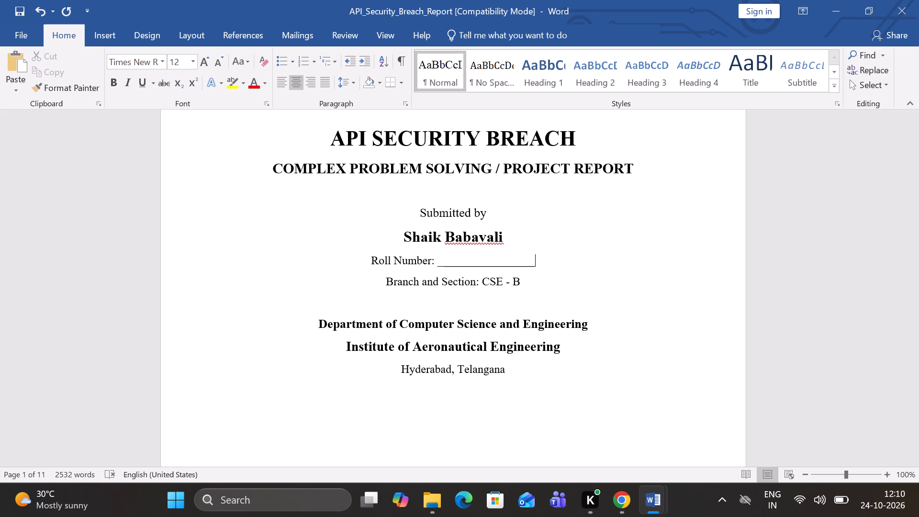
key("BackSpace")
key("BackSpace")
key("BackSpace")
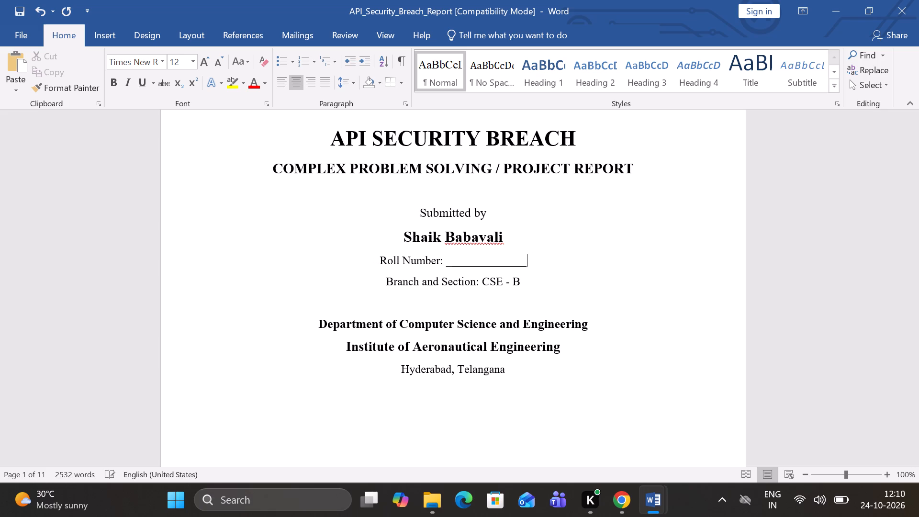
key("BackSpace")
key("BackSpace")
key("BackSpace")
key("BackSpace")
key("BackSpace")
key("BackSpace")
key("BackSpace")
key("BackSpace")
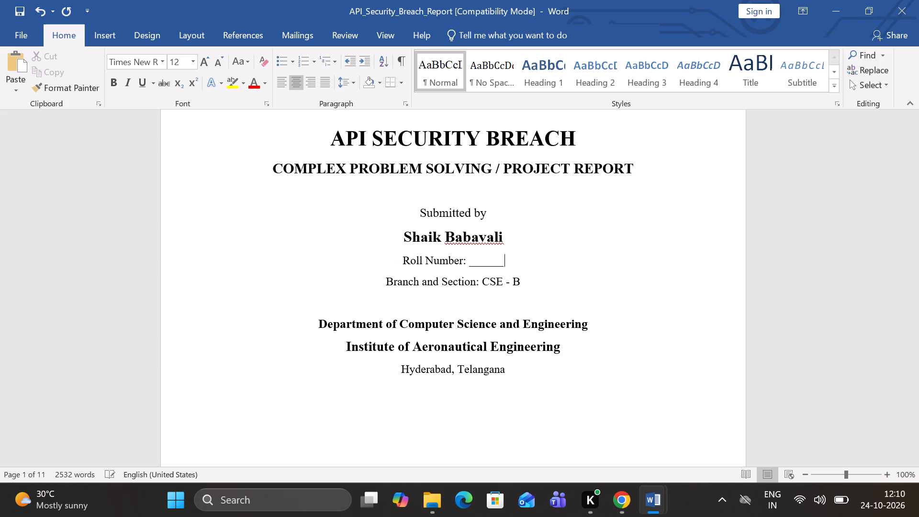
key("BackSpace")
key("BackSpace")
key("BackSpace")
key("BackSpace")
key("BackSpace")
key("BackSpace")
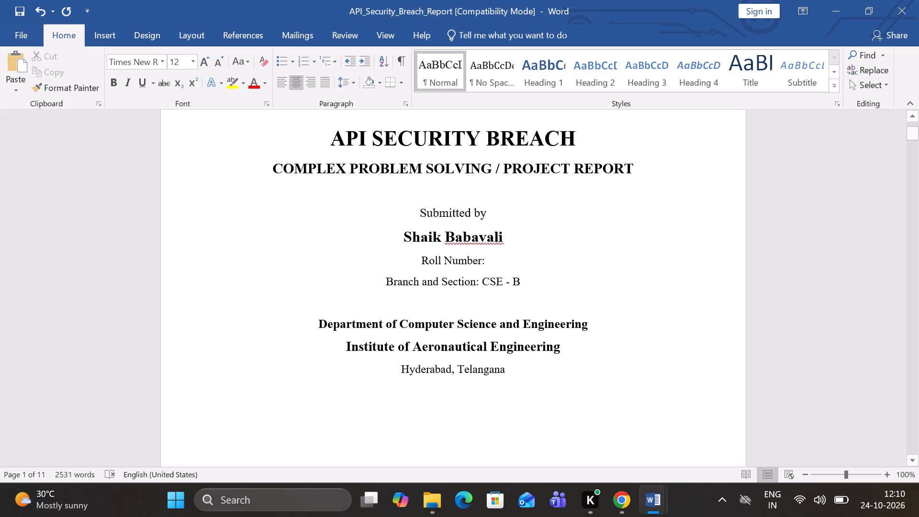
Look through the cover, index and certificate pages of the report for the student details.
scroll(495, 379, "down", 2)
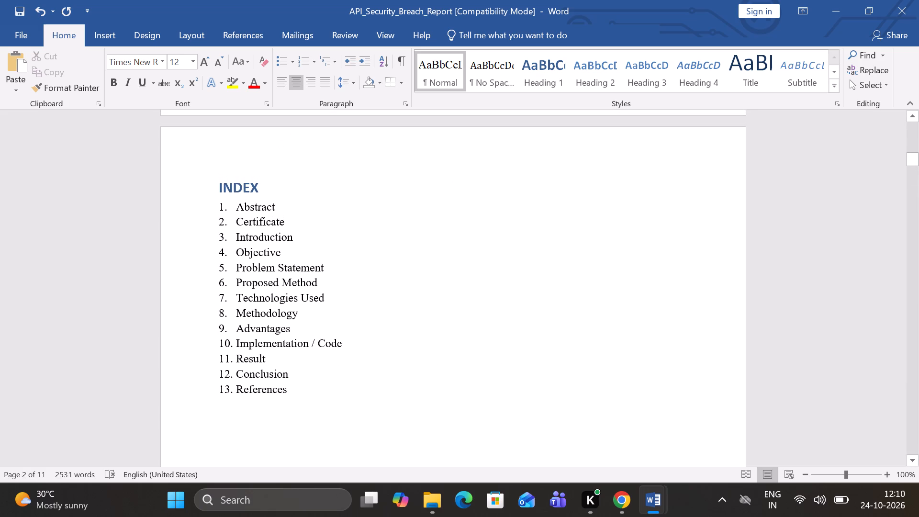
scroll(388, 279, "down", 1)
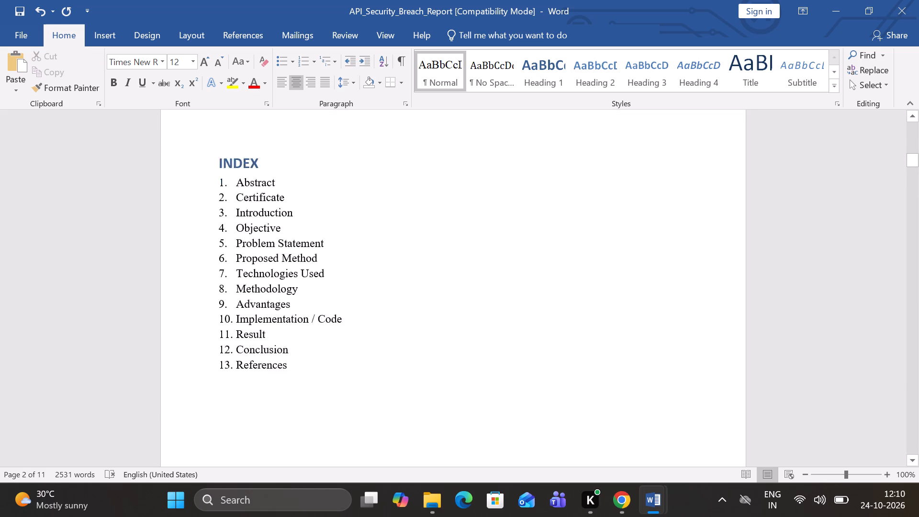
scroll(388, 279, "down", 5)
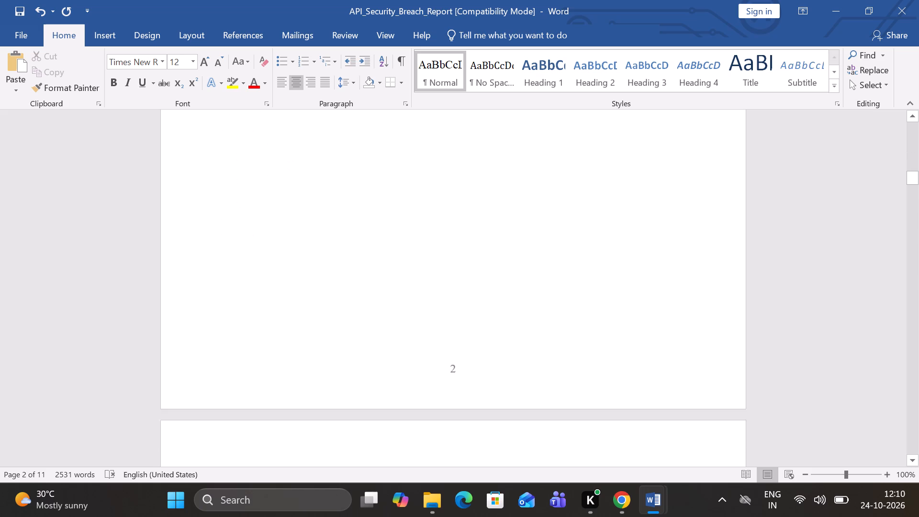
scroll(388, 279, "down", 2)
scroll(388, 279, "up", 1)
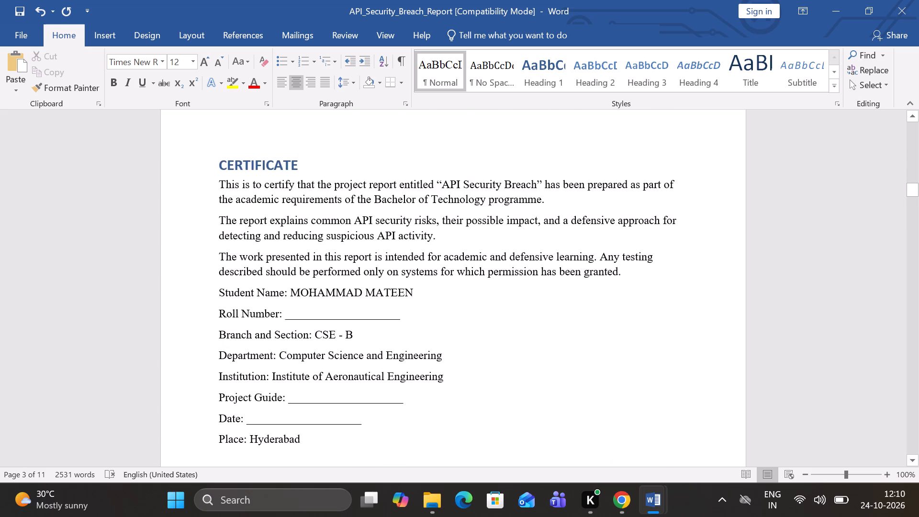
scroll(388, 279, "up", 1)
scroll(388, 279, "down", 2)
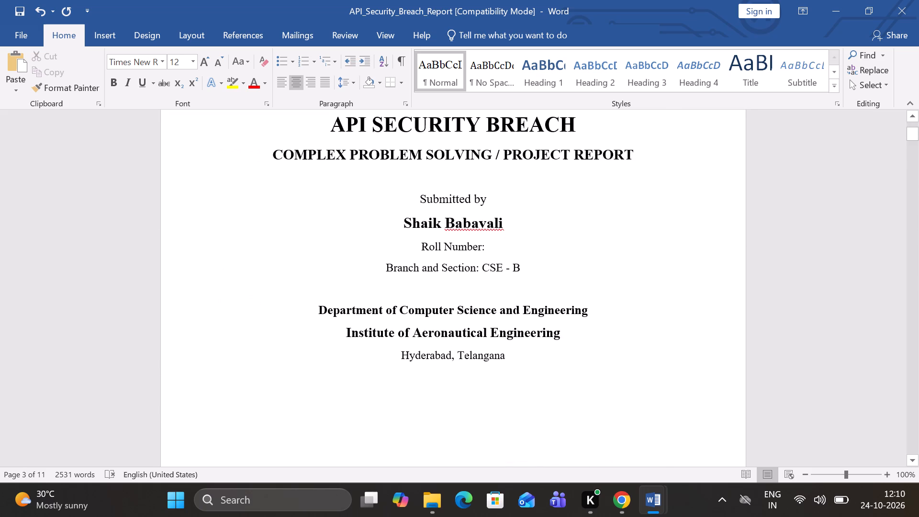
scroll(388, 279, "down", 5)
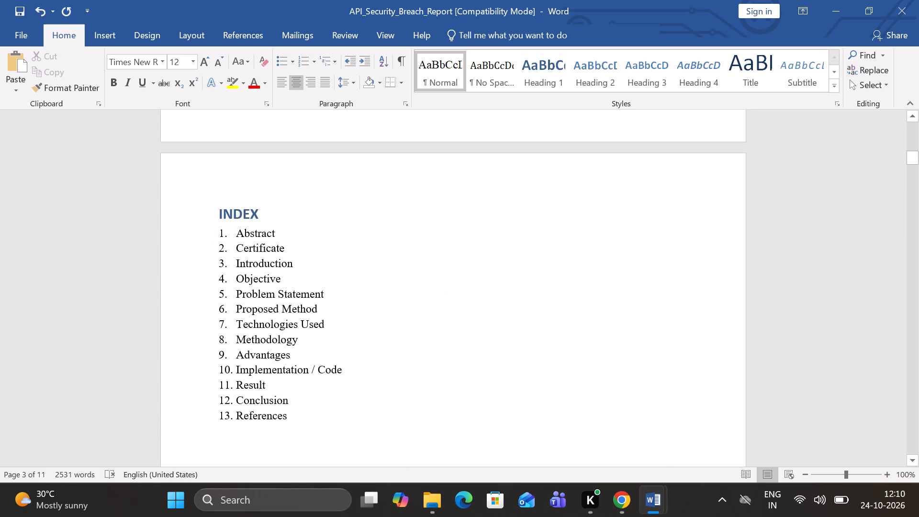
scroll(388, 279, "down", 2)
scroll(388, 279, "up", 2)
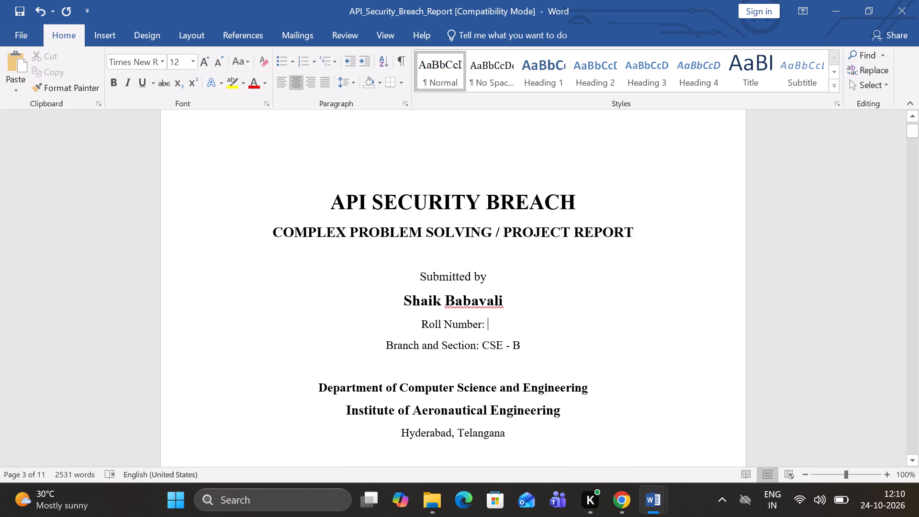
scroll(388, 279, "up", 1)
scroll(388, 279, "down", 4)
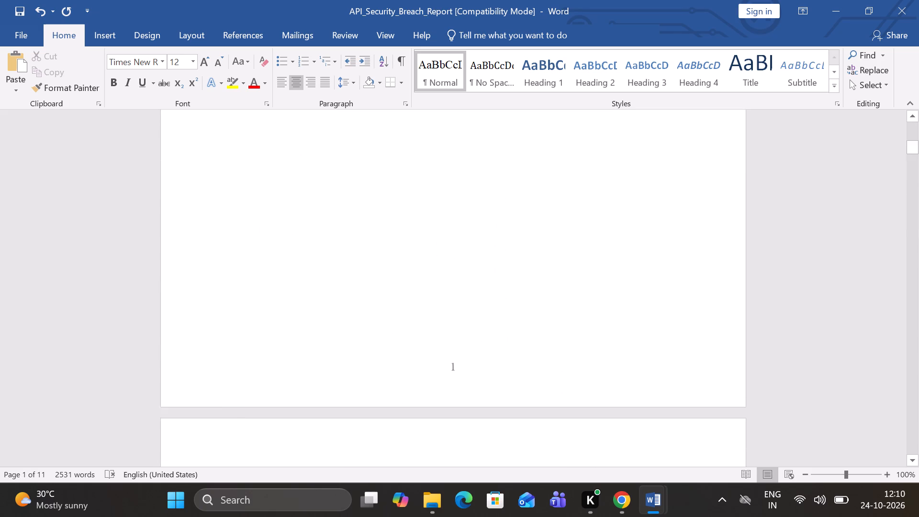
scroll(388, 279, "down", 4)
scroll(388, 279, "up", 1)
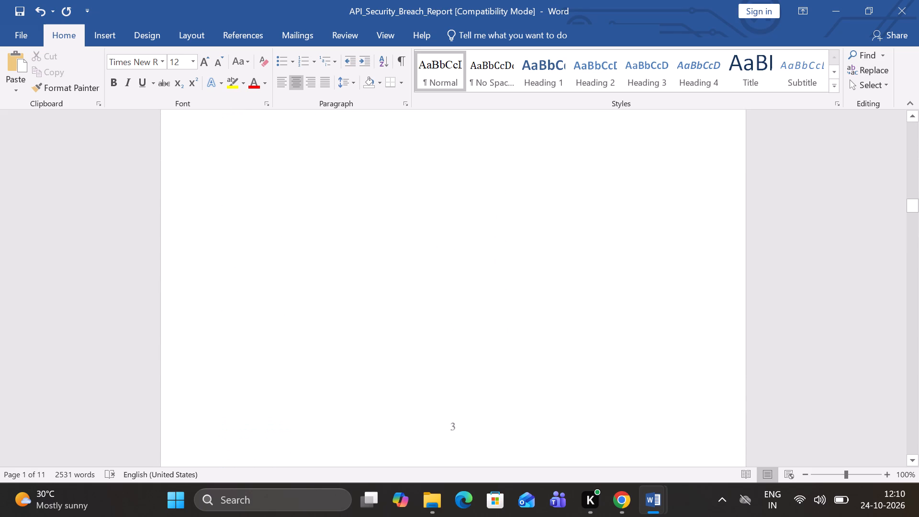
scroll(388, 279, "up", 1)
scroll(388, 279, "down", 1)
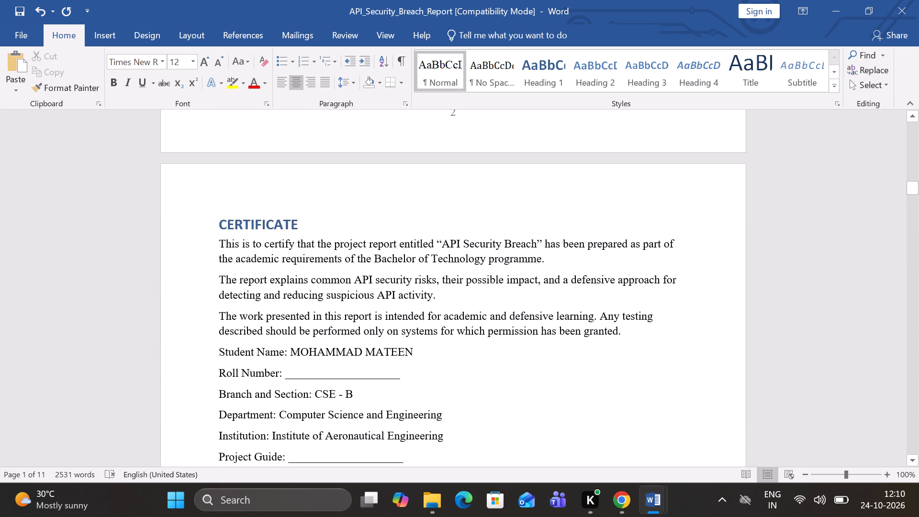
scroll(388, 279, "down", 1)
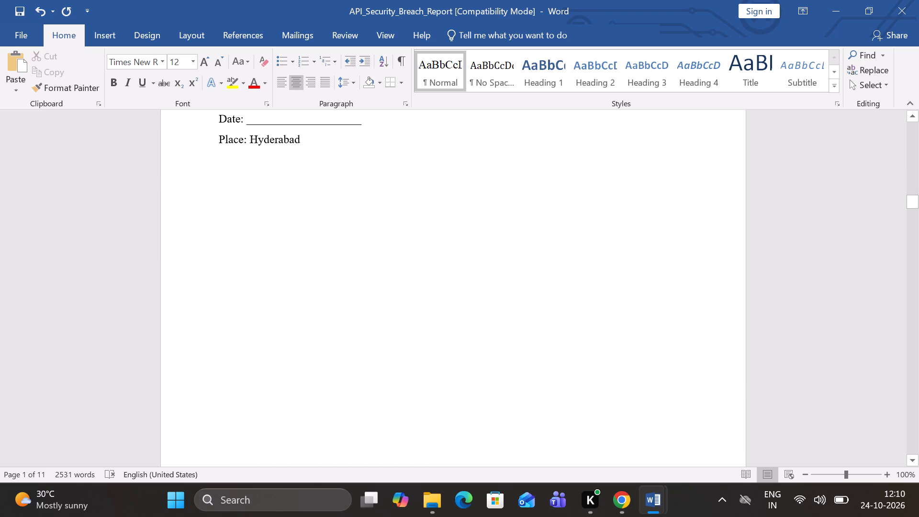
scroll(388, 279, "down", 1)
scroll(388, 279, "up", 11)
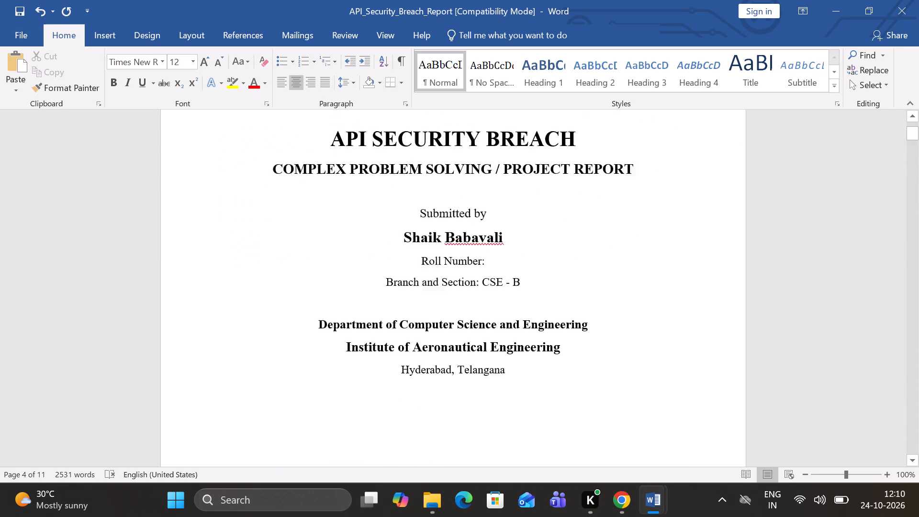
scroll(534, 332, "down", 1)
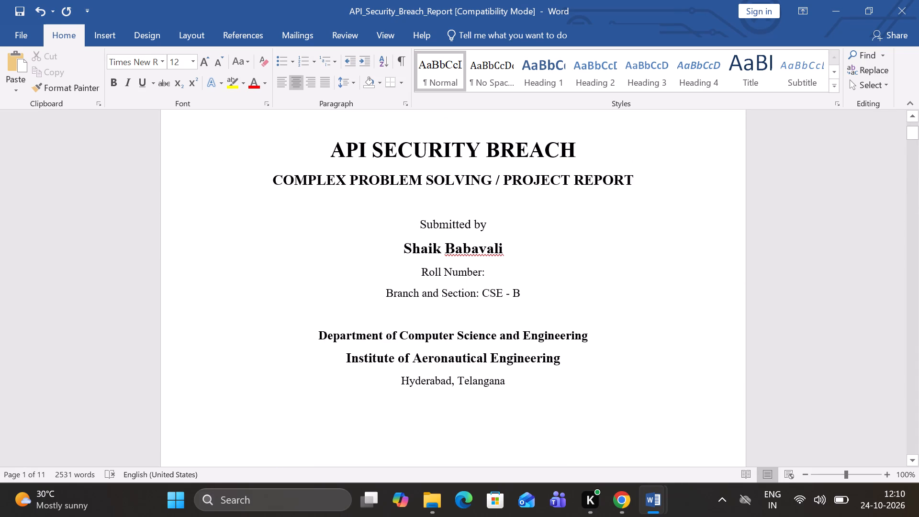
scroll(534, 332, "down", 1)
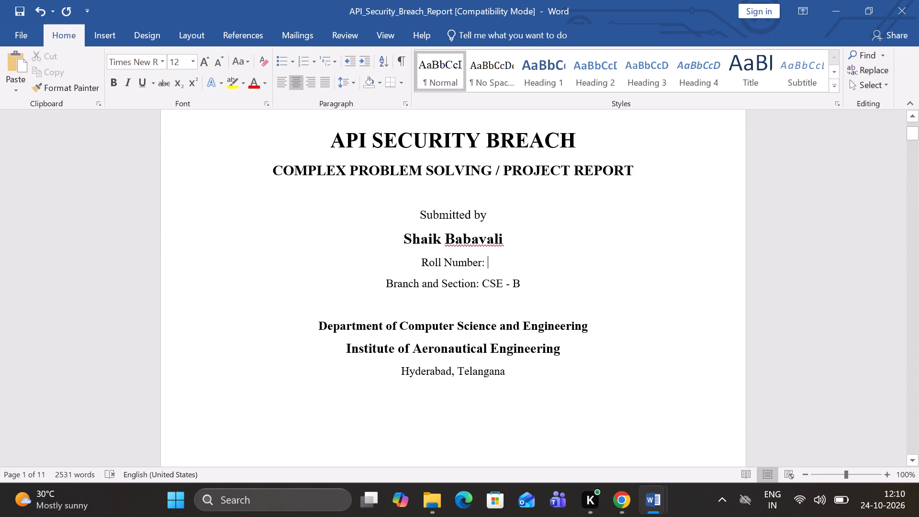
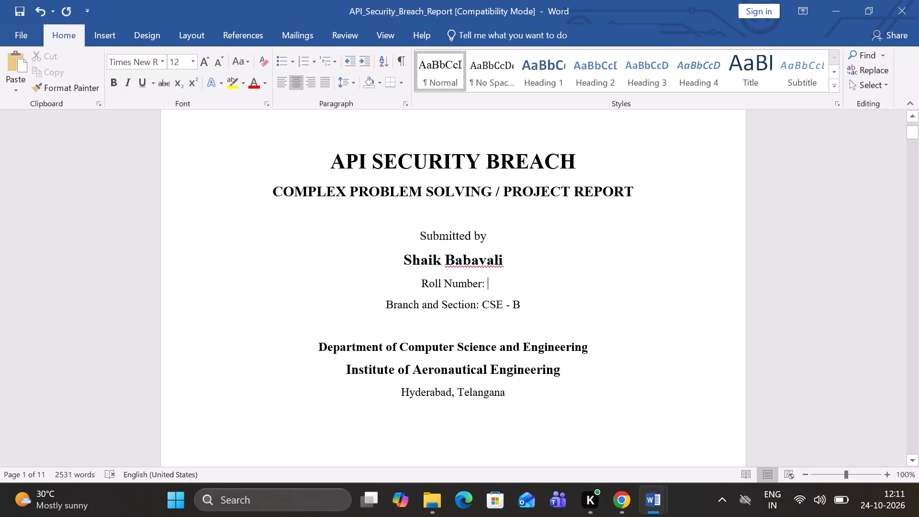
Enter the student's roll number after "Roll Number:" on the cover page.
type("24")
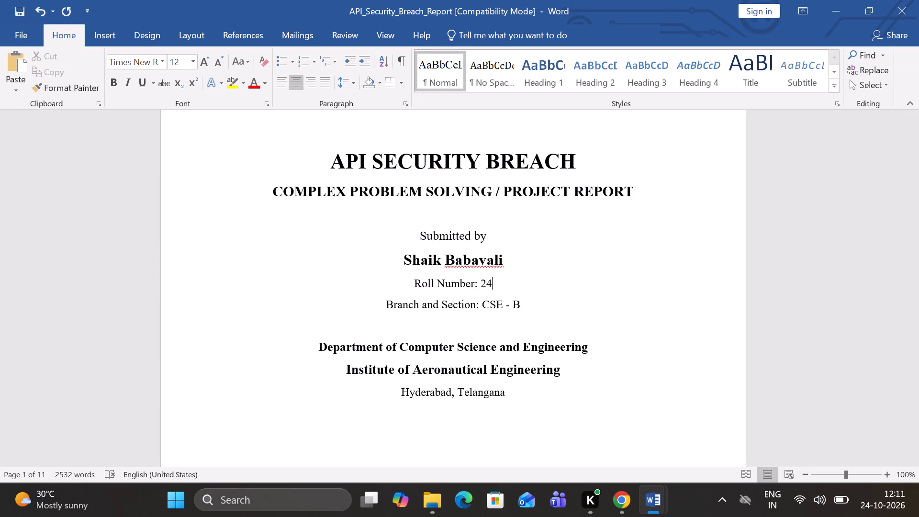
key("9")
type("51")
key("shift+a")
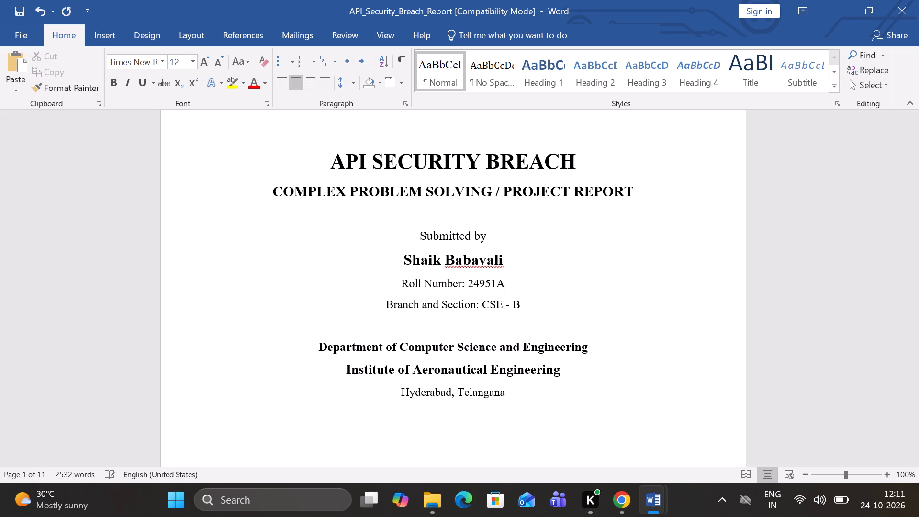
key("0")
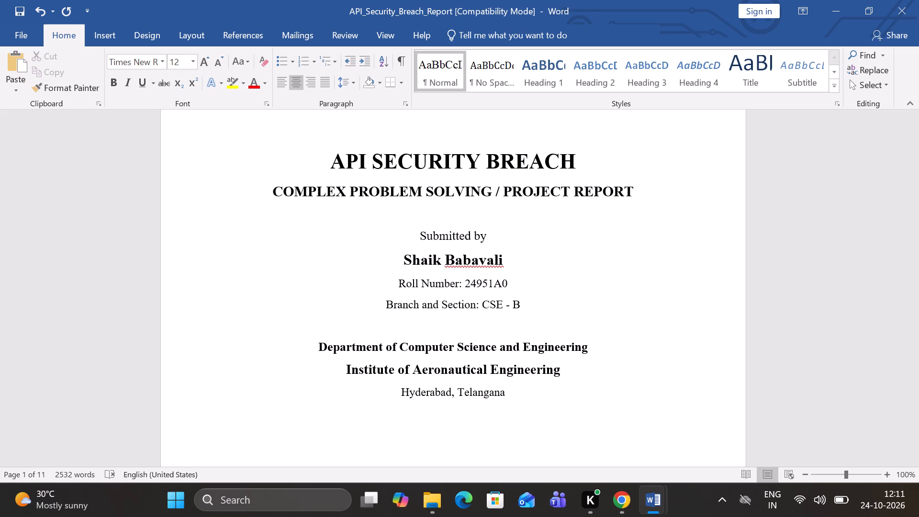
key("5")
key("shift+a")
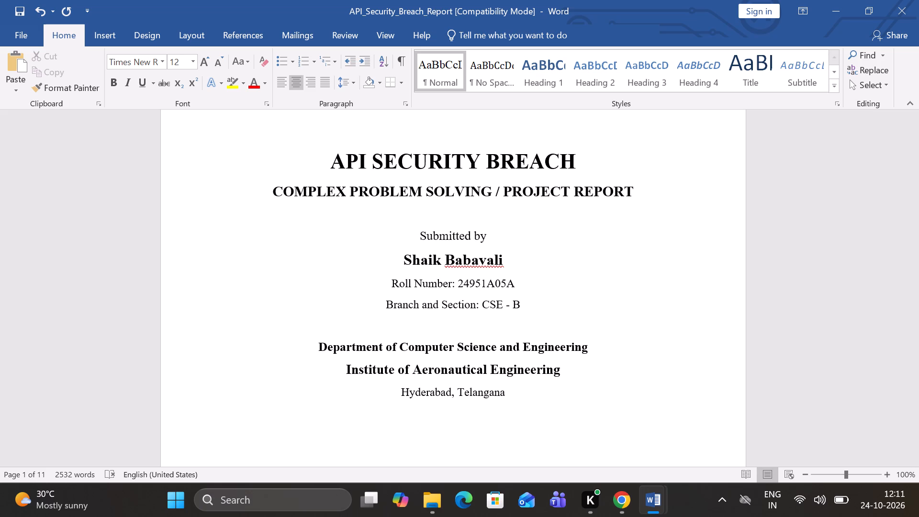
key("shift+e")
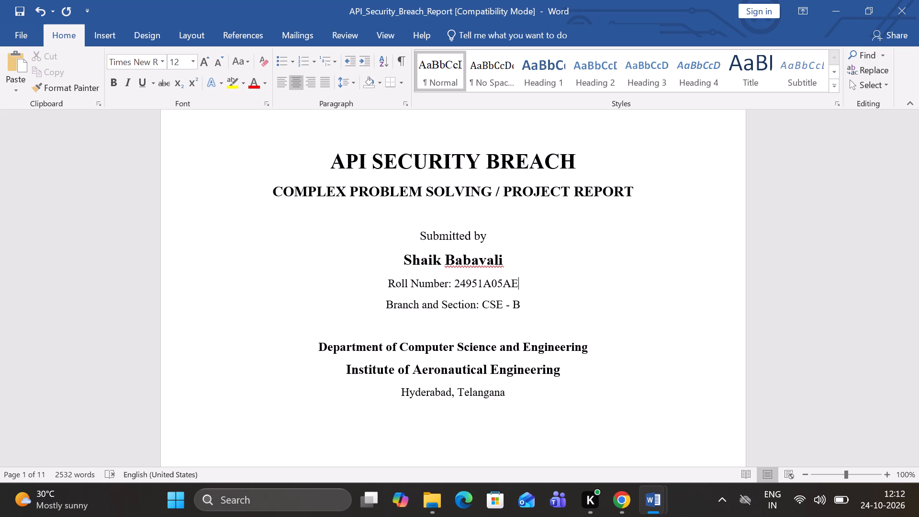
Change the section letter in the cover page's "Branch and Section" line to F.
scroll(588, 294, "down", 1)
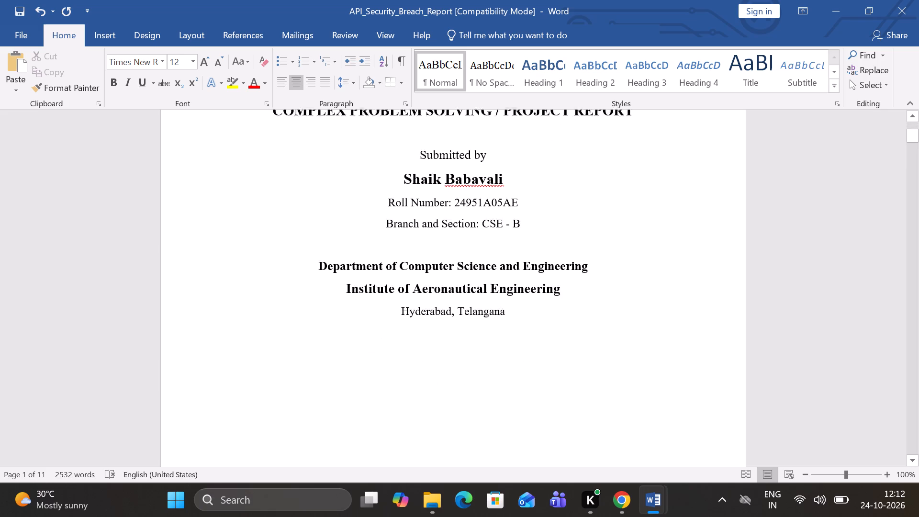
left_click(588, 294)
scroll(410, 432, "down", 3)
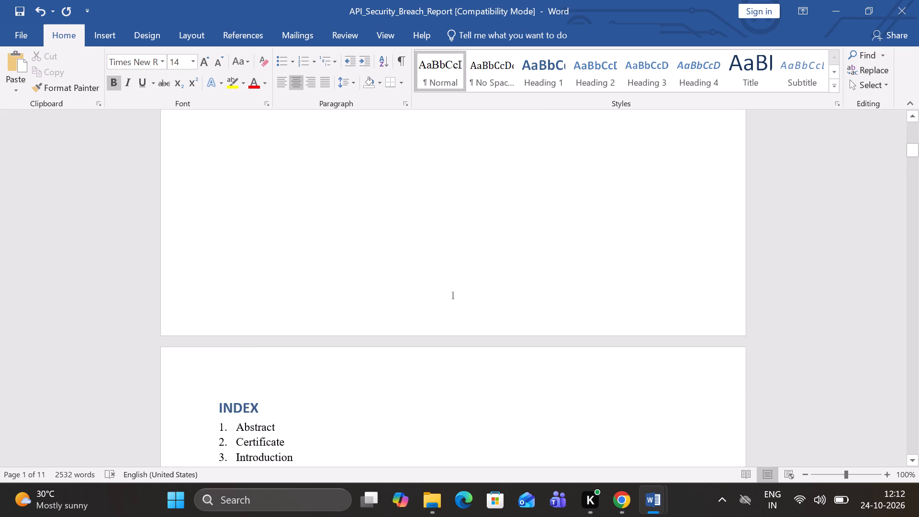
scroll(410, 432, "up", 3)
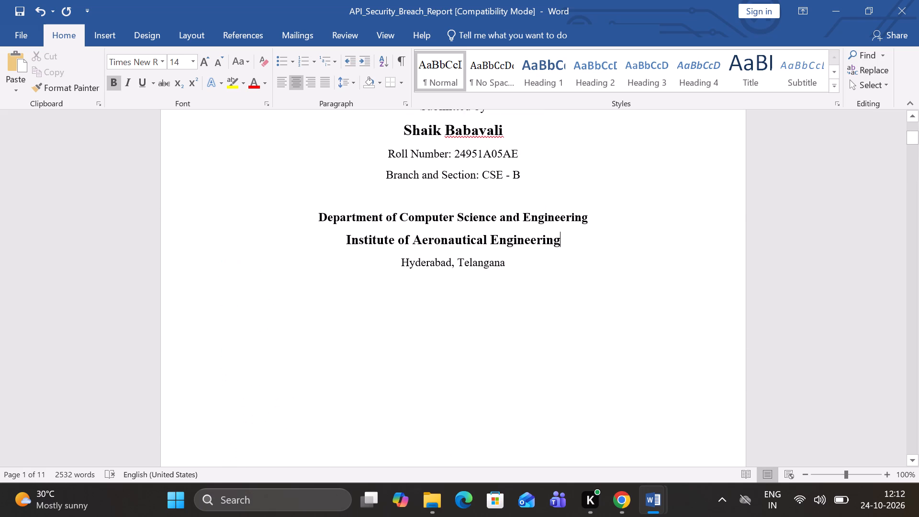
scroll(410, 432, "up", 1)
left_click(540, 185)
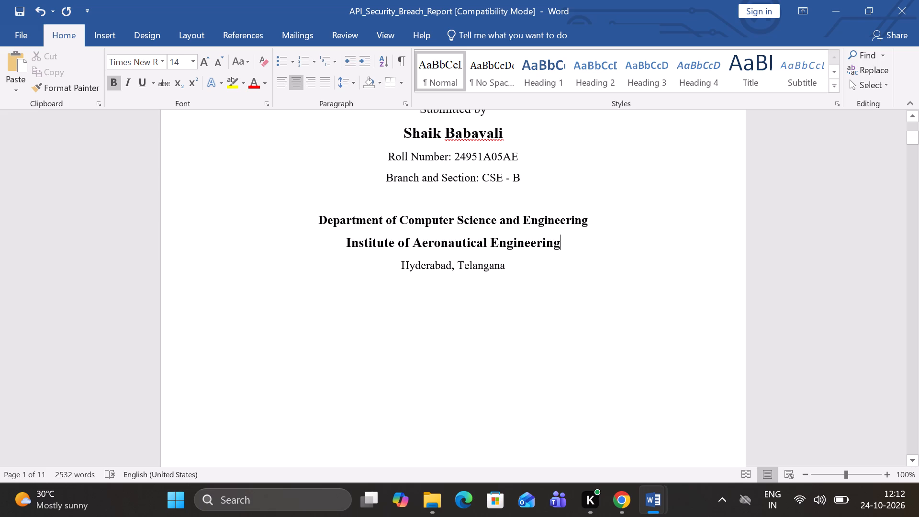
key("BackSpace")
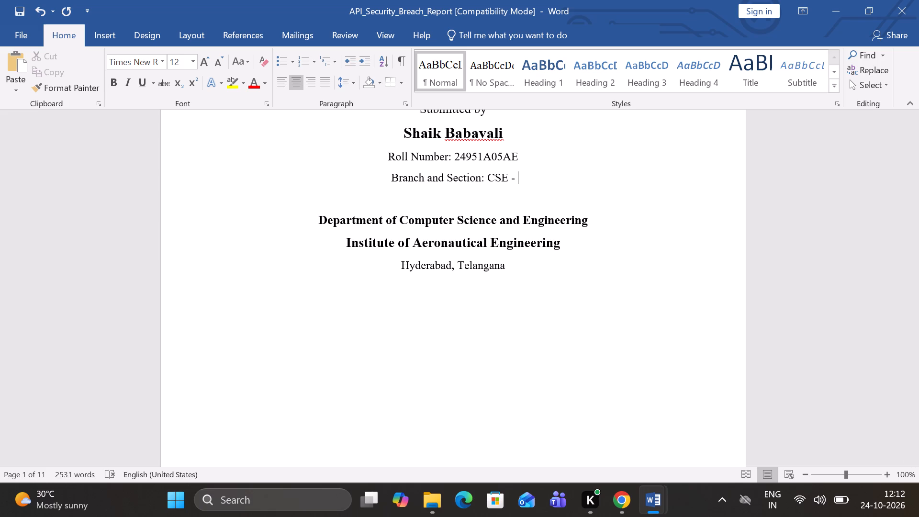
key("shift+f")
Delete the entire "Project Guide" line, including its label and blank, from the Certificate section.
scroll(540, 185, "down", 2)
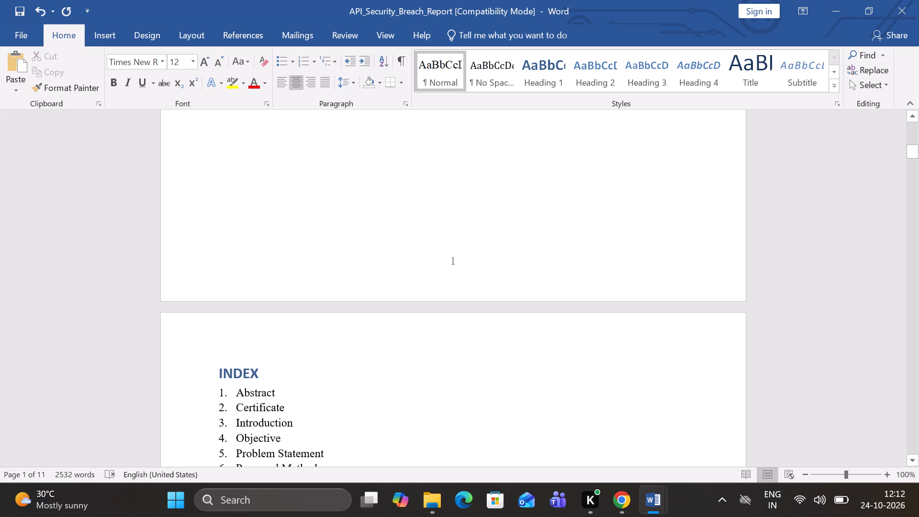
scroll(540, 185, "down", 3)
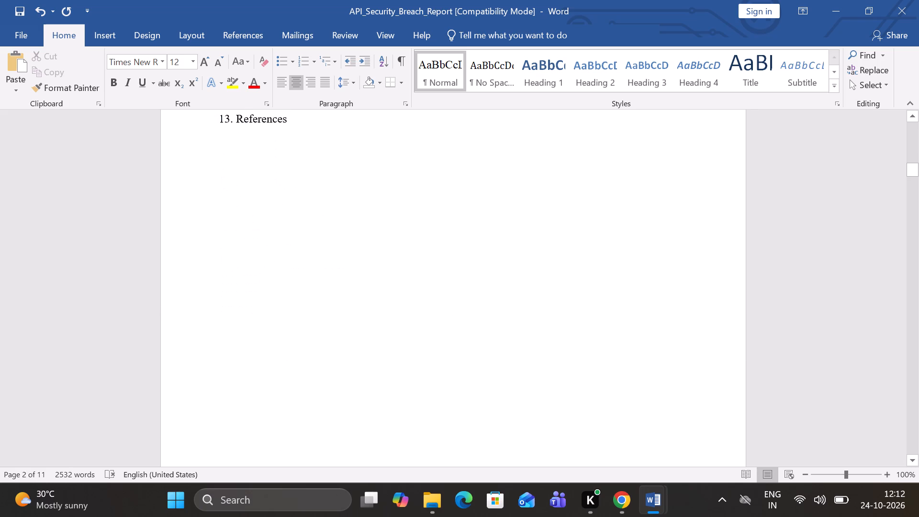
scroll(540, 185, "down", 5)
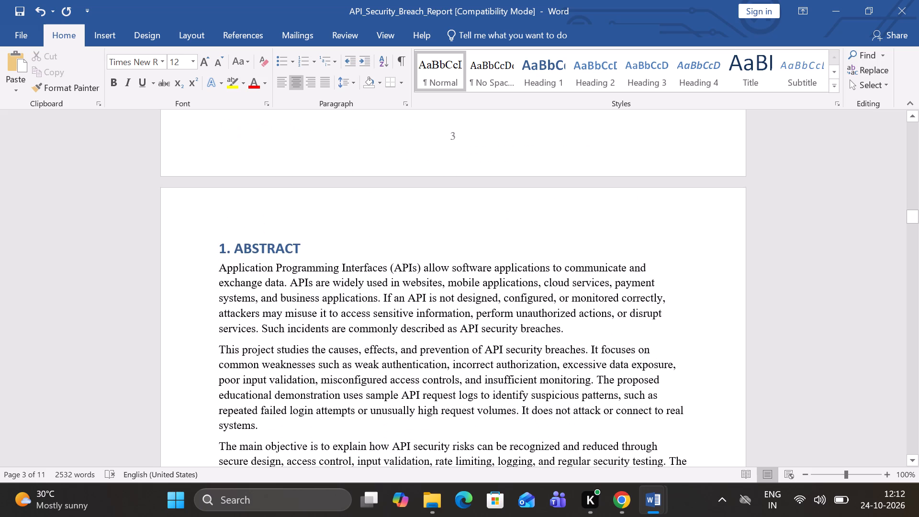
scroll(540, 185, "down", 3)
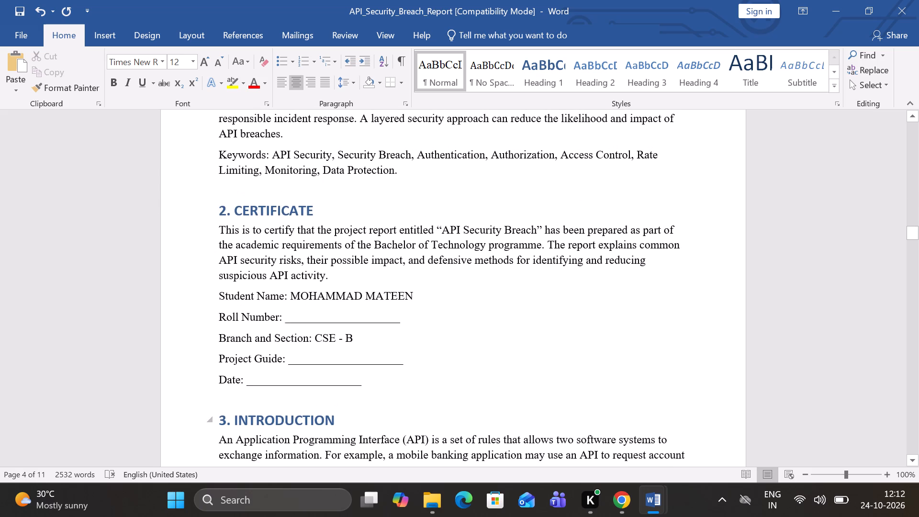
left_click(423, 365)
key("BackSpace")
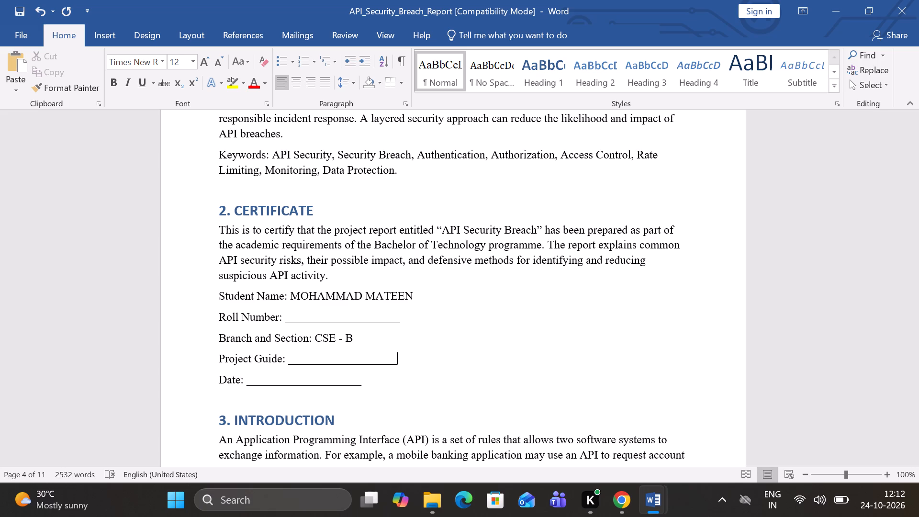
key("BackSpace")
key("BackSpace")
key("BackSpace")
key("BackSpace")
key("BackSpace")
key("BackSpace")
key("BackSpace")
key("BackSpace")
key("BackSpace")
key("BackSpace")
key("BackSpace")
key("BackSpace")
key("BackSpace")
key("BackSpace")
key("BackSpace")
key("BackSpace")
key("BackSpace")
key("BackSpace")
key("BackSpace")
key("BackSpace")
key("BackSpace")
key("BackSpace")
key("BackSpace")
key("BackSpace")
key("BackSpace")
key("BackSpace")
key("BackSpace")
key("BackSpace")
key("BackSpace")
key("BackSpace")
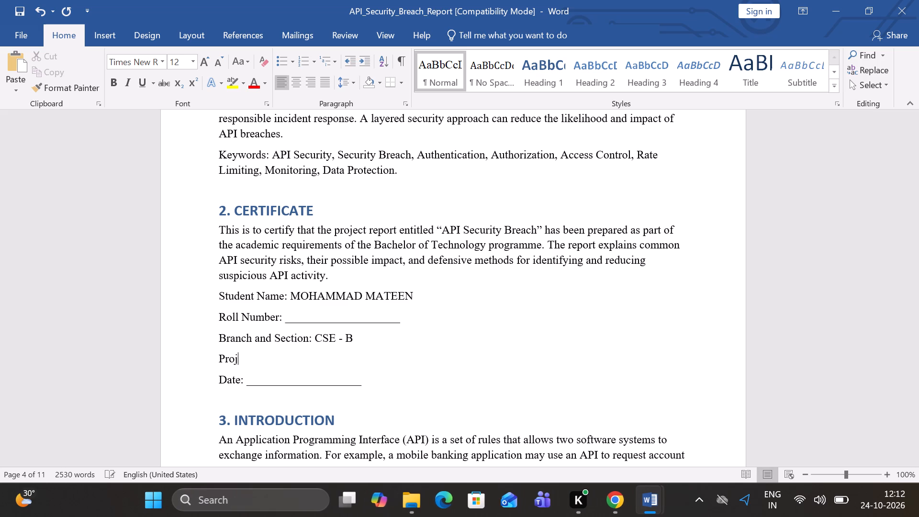
key("BackSpace")
key("BackSpace")
key("BackSpace")
key("BackSpace")
key("BackSpace")
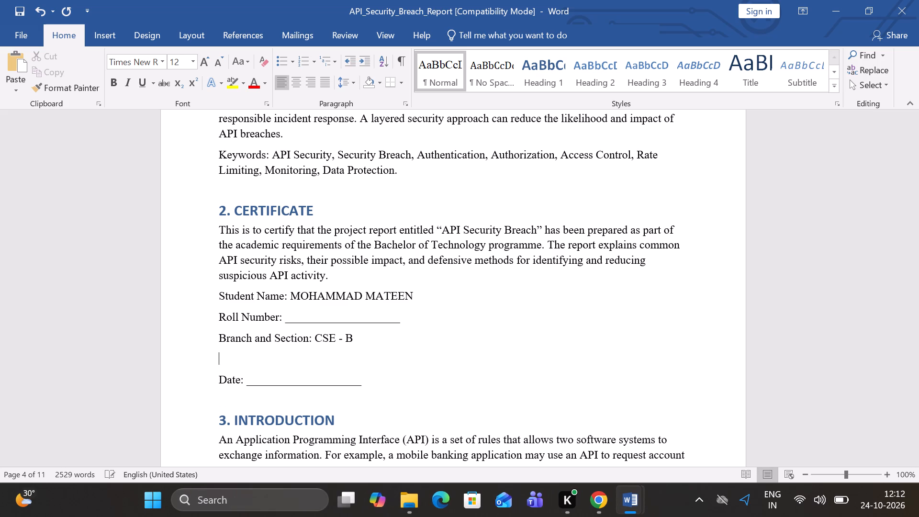
Change the section letter in the Certificate section's "Branch and Section" line to F.
key("BackSpace")
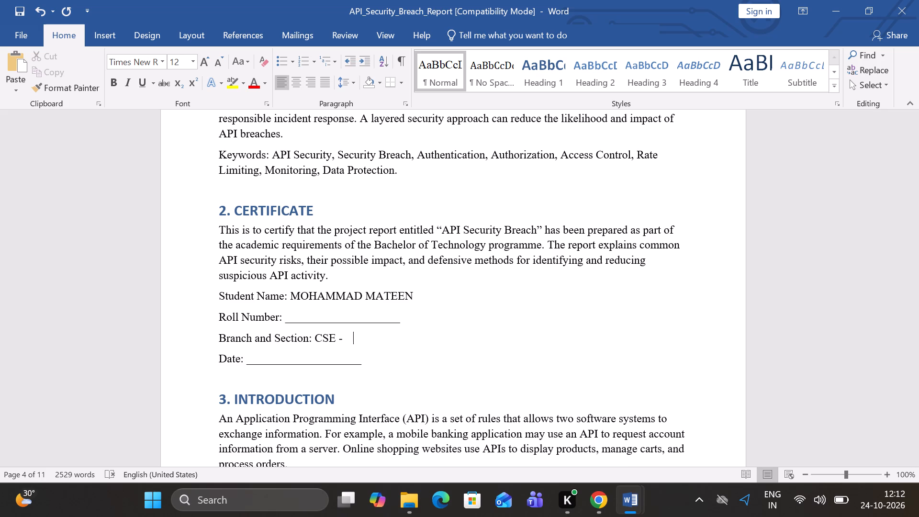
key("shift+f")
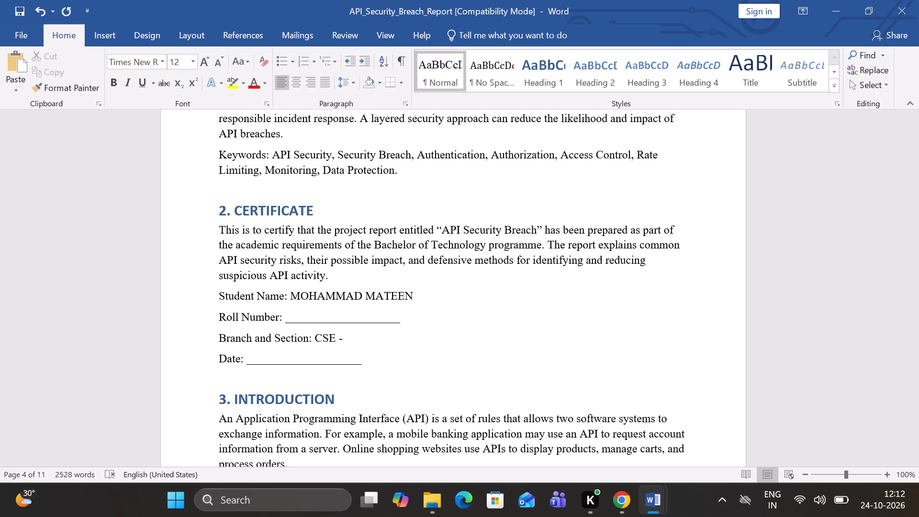
Replace the underscore blank after "Roll Number:" in the Certificate section with the student's roll number.
left_click(404, 320)
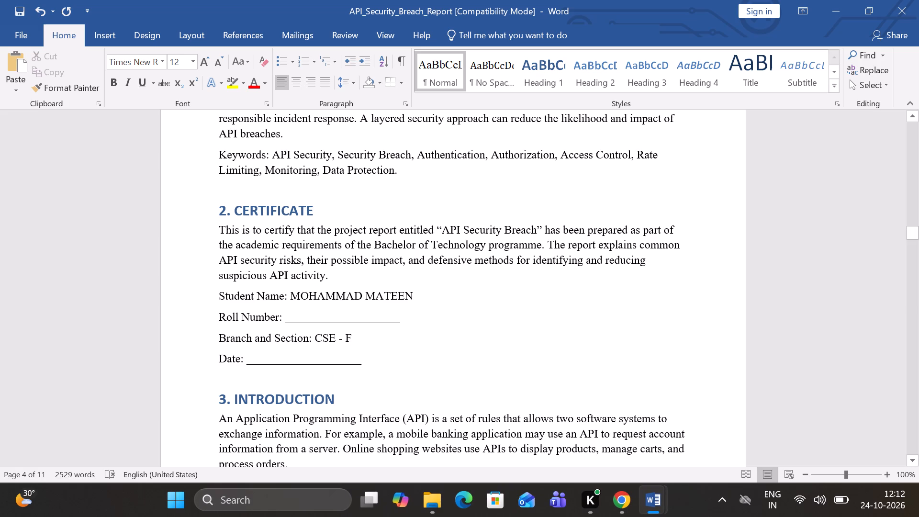
key("BackSpace")
key("BackSpace")
key("BackSpace")
key("BackSpace")
key("BackSpace")
key("BackSpace")
key("BackSpace")
key("BackSpace")
key("BackSpace")
key("BackSpace")
key("BackSpace")
key("BackSpace")
key("BackSpace")
key("BackSpace")
key("BackSpace")
key("BackSpace")
key("BackSpace")
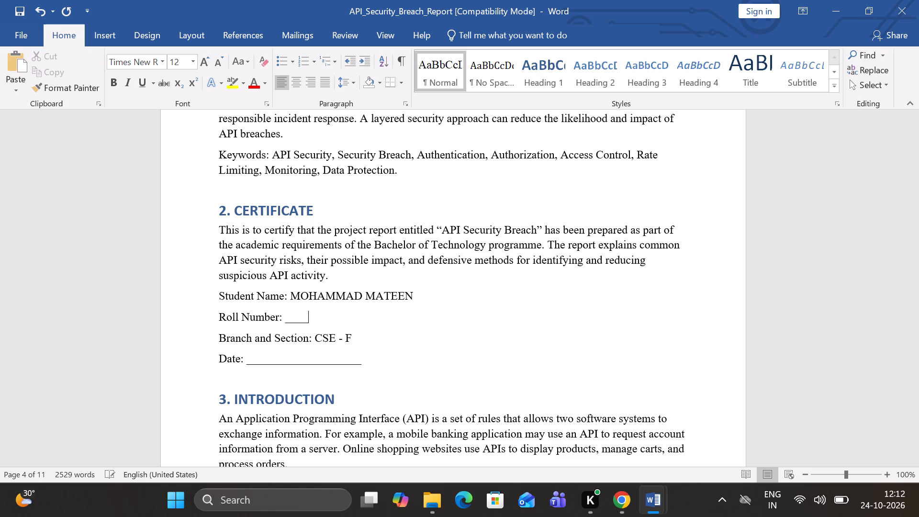
key("BackSpace")
key("BackSpace")
key("BackSpace")
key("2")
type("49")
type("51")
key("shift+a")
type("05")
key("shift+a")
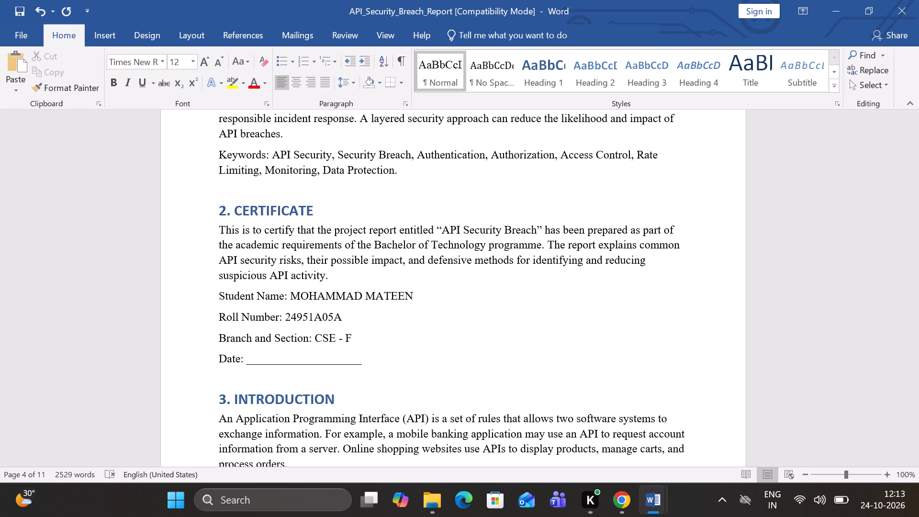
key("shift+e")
Replace the name after "Student Name:" in the Certificate section with the new student's name at 14 pt font size.
left_click(420, 297)
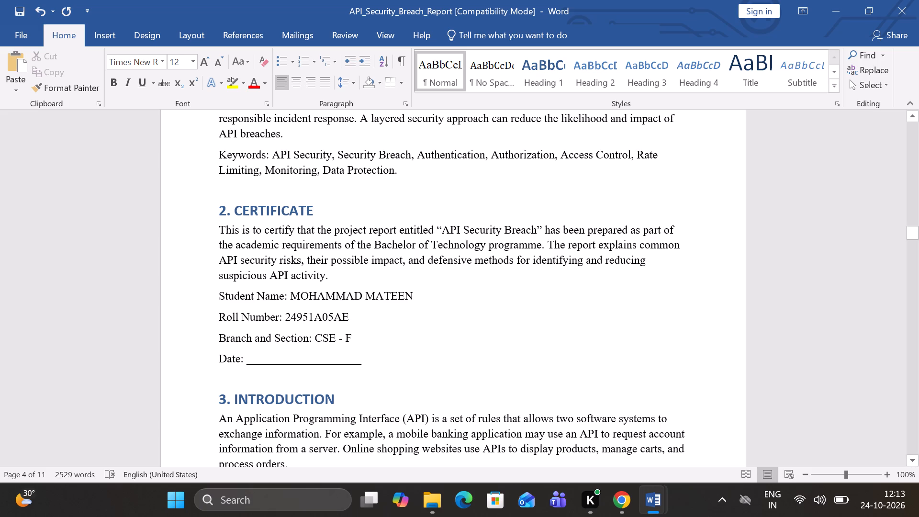
key("BackSpace")
key("BackSpace")
key("BackSpace")
key("BackSpace")
key("BackSpace")
key("BackSpace")
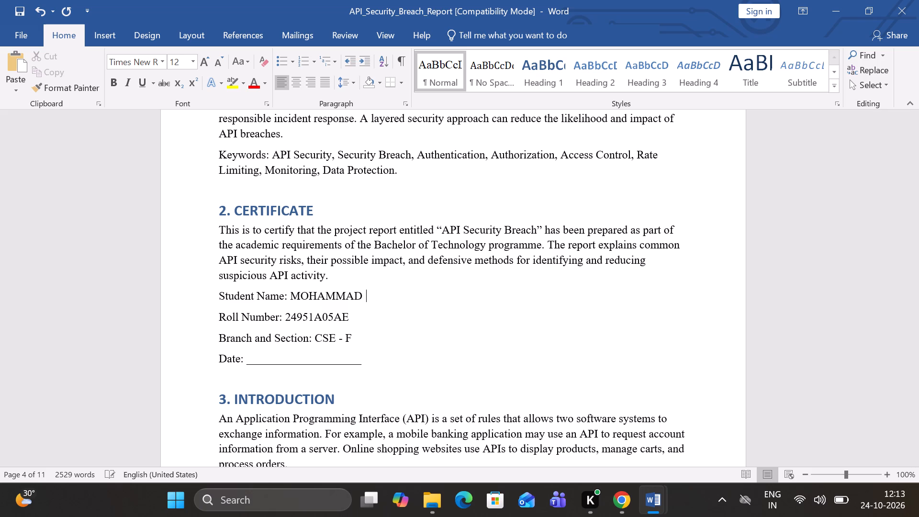
key("BackSpace")
key("BackSpace")
key("BackSpace")
key("BackSpace")
key("BackSpace")
key("BackSpace")
key("BackSpace")
key("BackSpace")
key("BackSpace")
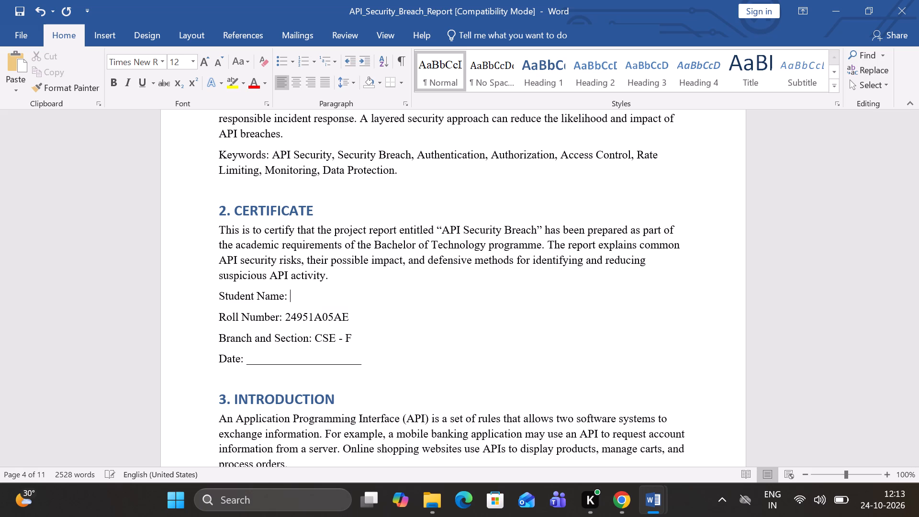
left_click(191, 61)
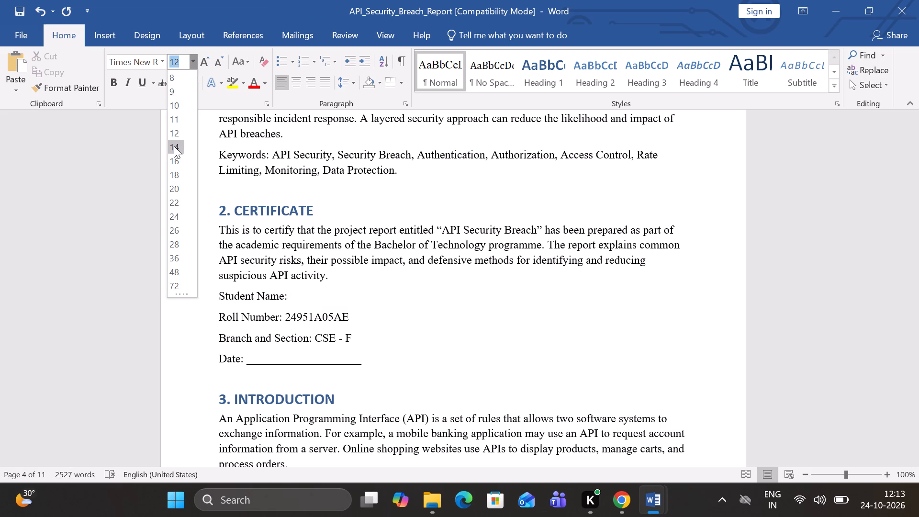
left_click(175, 149)
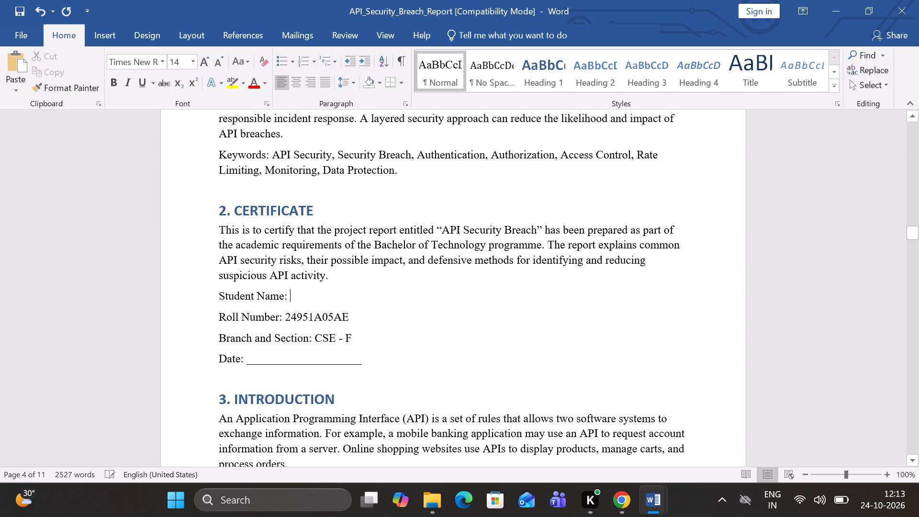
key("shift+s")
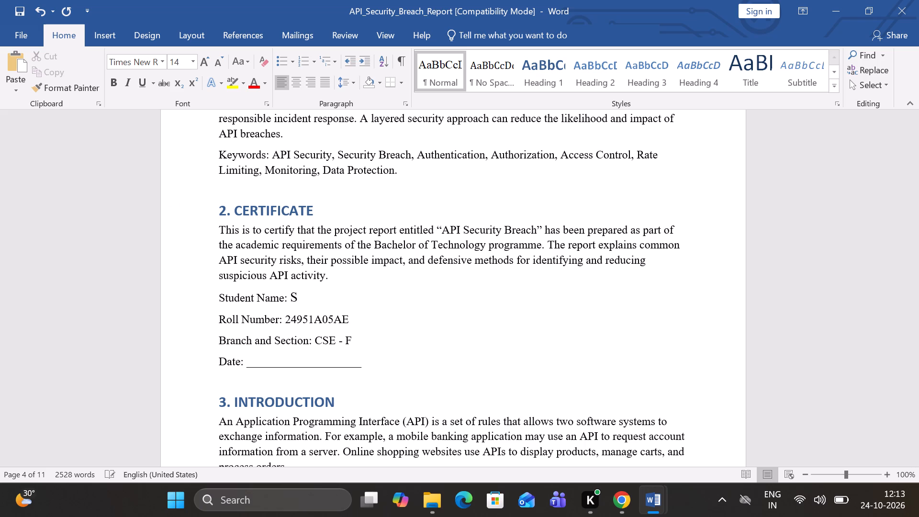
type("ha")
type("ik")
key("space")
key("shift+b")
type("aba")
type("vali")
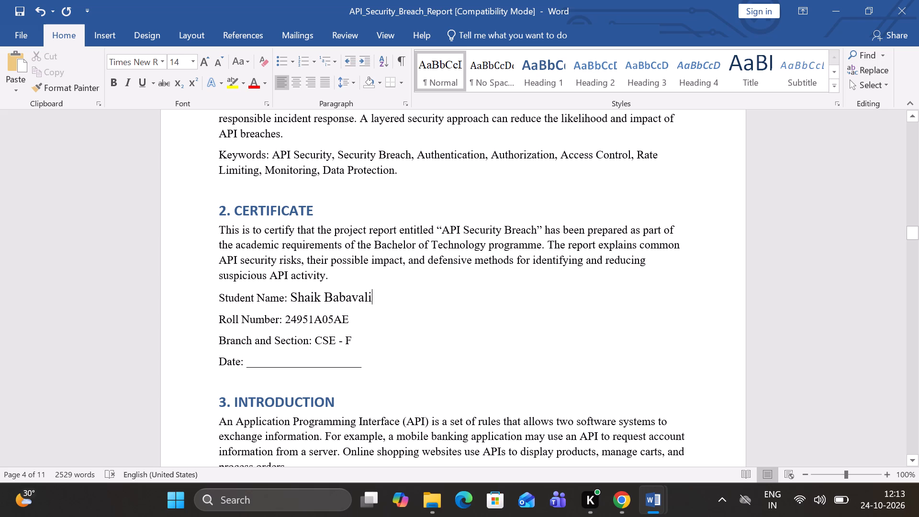
Replace the underscore blank after "Date:" in the Certificate section with 24/10/2026.
left_click(406, 367)
key("BackSpace")
key("BackSpace")
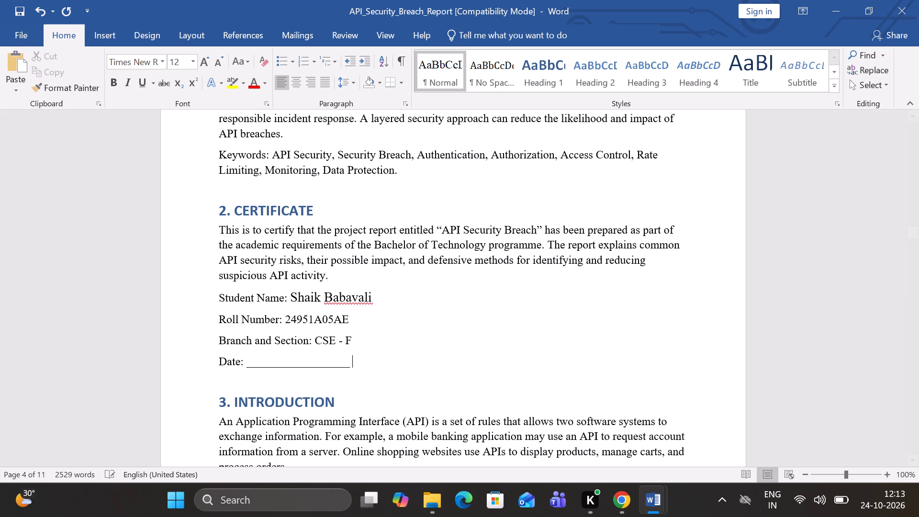
key("BackSpace")
key("BackSpace")
key("BackSpace")
key("BackSpace")
key("BackSpace")
key("BackSpace")
key("BackSpace")
key("BackSpace")
key("BackSpace")
key("BackSpace")
key("BackSpace")
key("BackSpace")
key("BackSpace")
key("BackSpace")
key("BackSpace")
key("BackSpace")
key("BackSpace")
key("BackSpace")
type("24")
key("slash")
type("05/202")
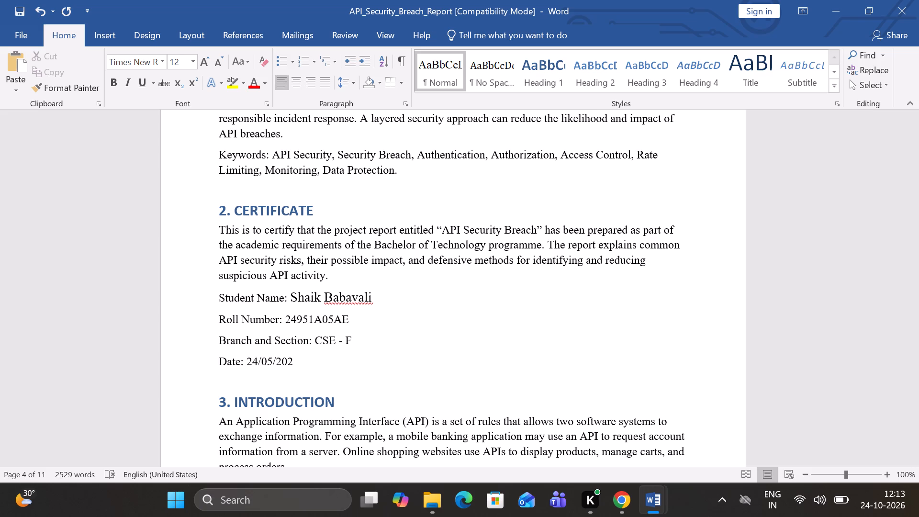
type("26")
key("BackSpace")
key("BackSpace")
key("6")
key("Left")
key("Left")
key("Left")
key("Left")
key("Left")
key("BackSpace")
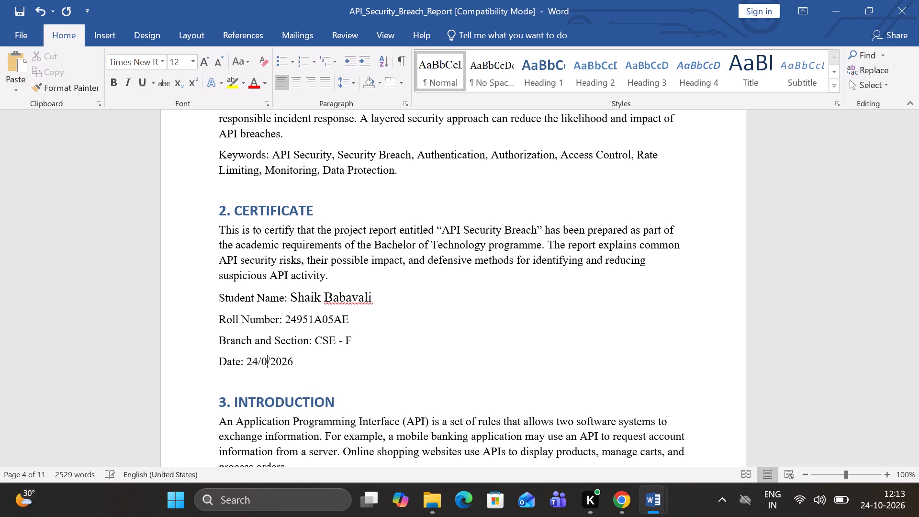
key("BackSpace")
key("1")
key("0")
Look through the rest of the report to its last page and back to the cover for remaining details to personalise.
scroll(602, 387, "down", 2)
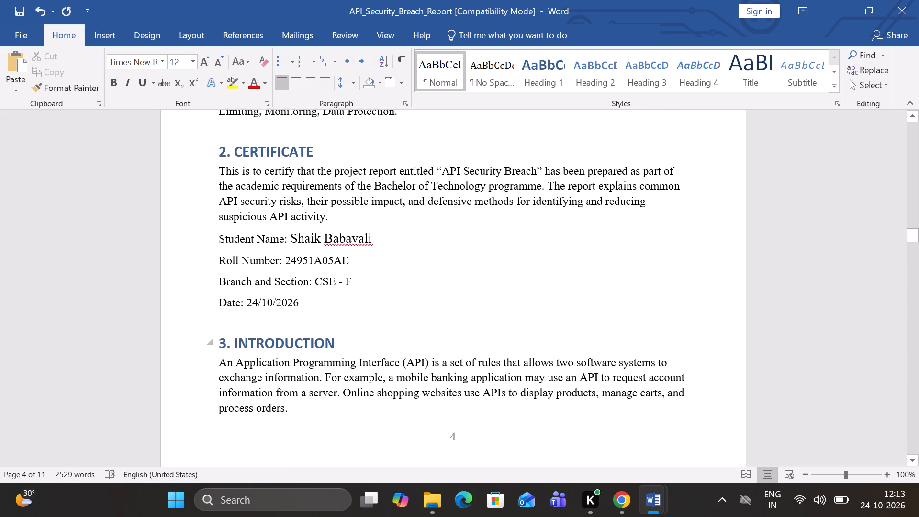
scroll(602, 387, "down", 10)
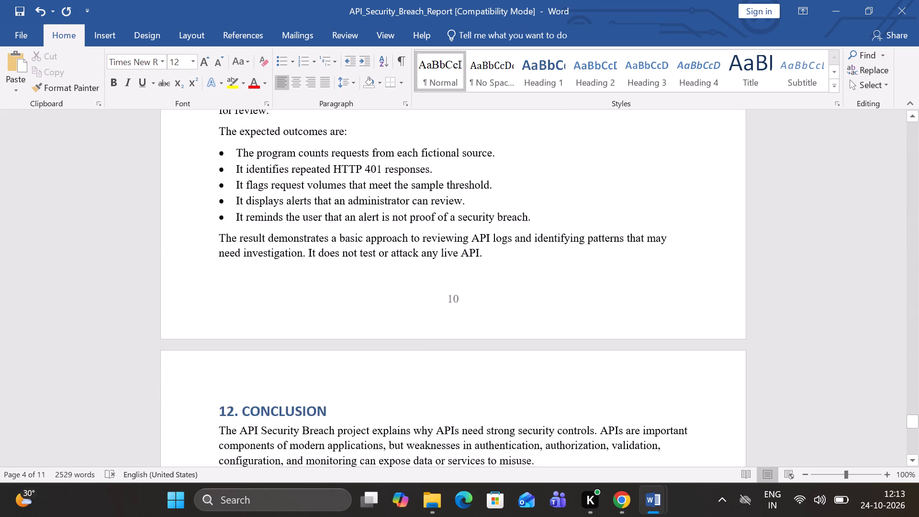
scroll(602, 387, "down", 12)
scroll(602, 387, "up", 3)
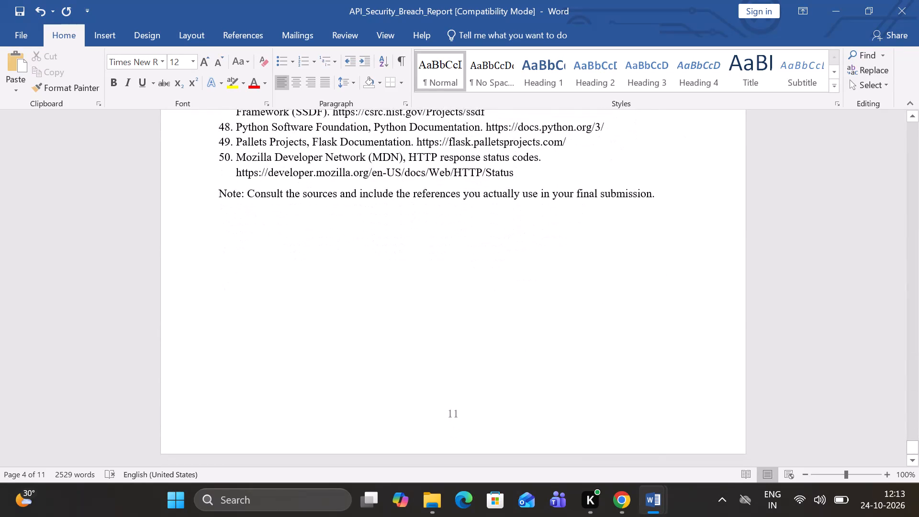
scroll(602, 387, "up", 5)
scroll(602, 387, "down", 15)
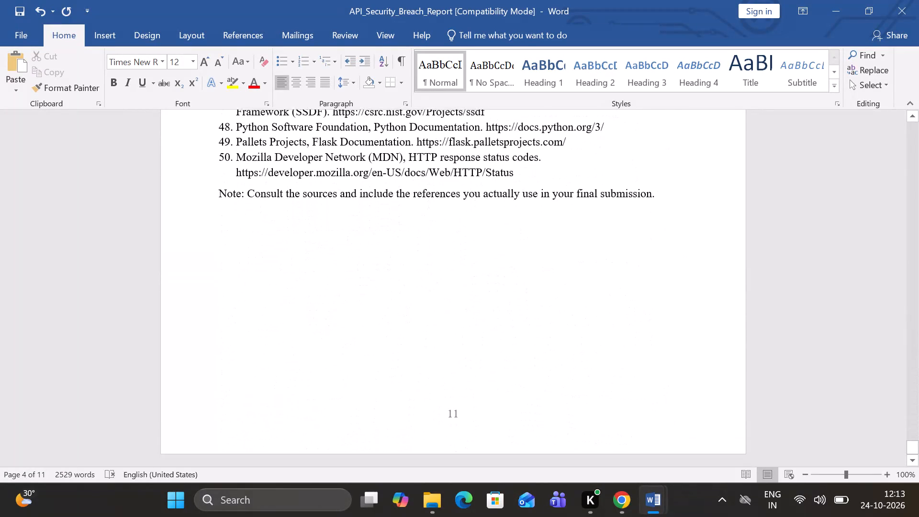
scroll(602, 387, "up", 5)
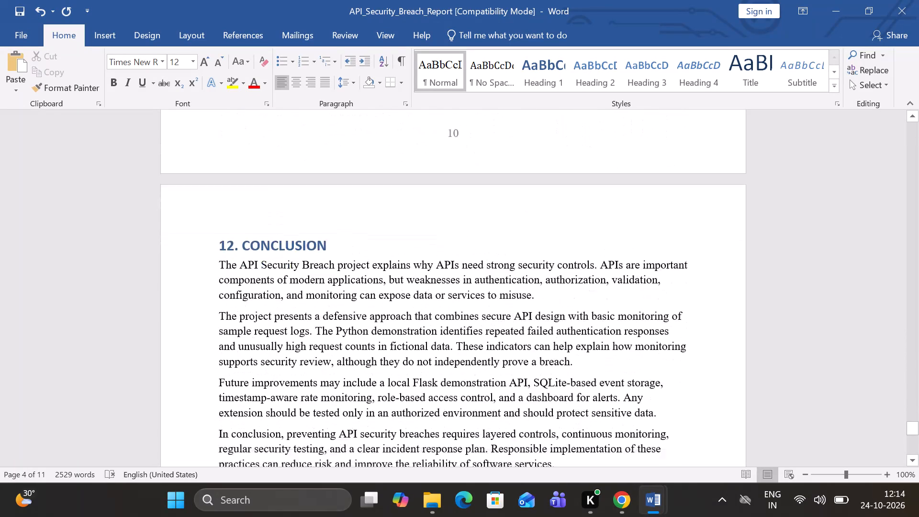
scroll(602, 387, "up", 2)
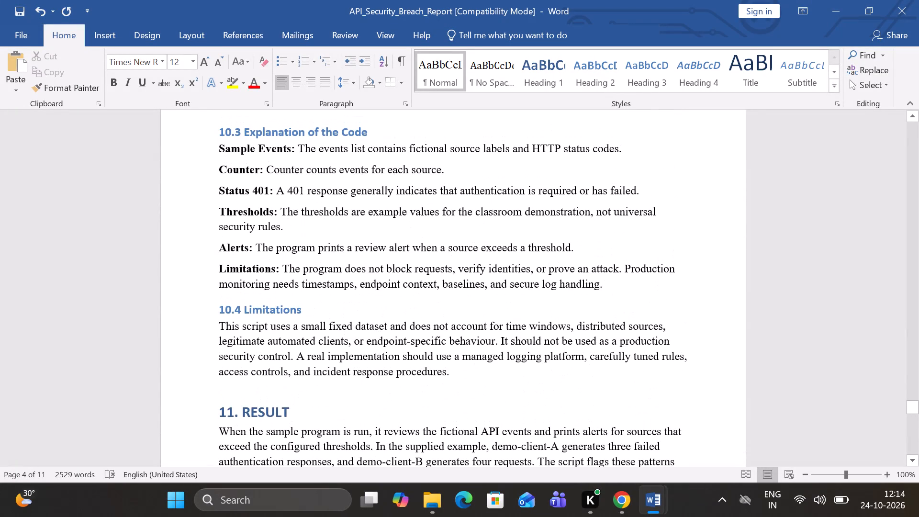
scroll(602, 387, "up", 17)
scroll(602, 387, "up", 12)
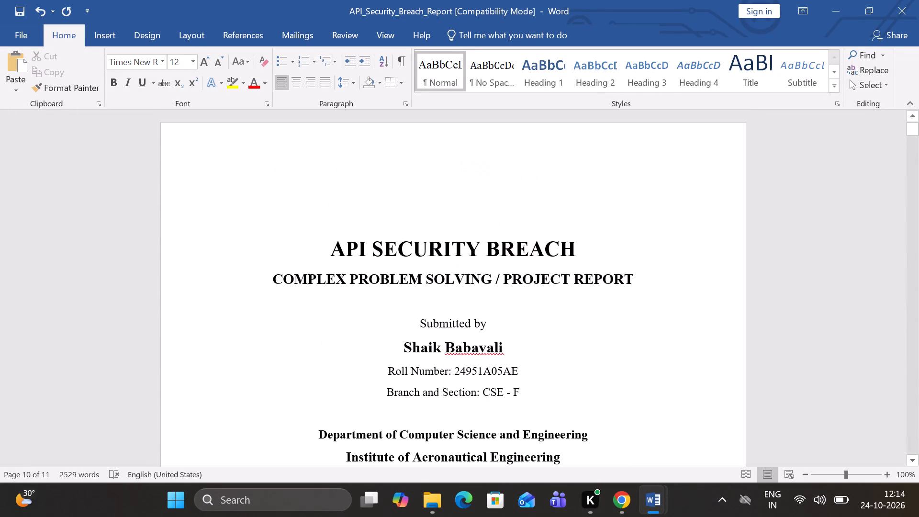
Replace the underscore blank after "Date:" in the student details on page 3 with 24/10/2026.
scroll(602, 387, "down", 4)
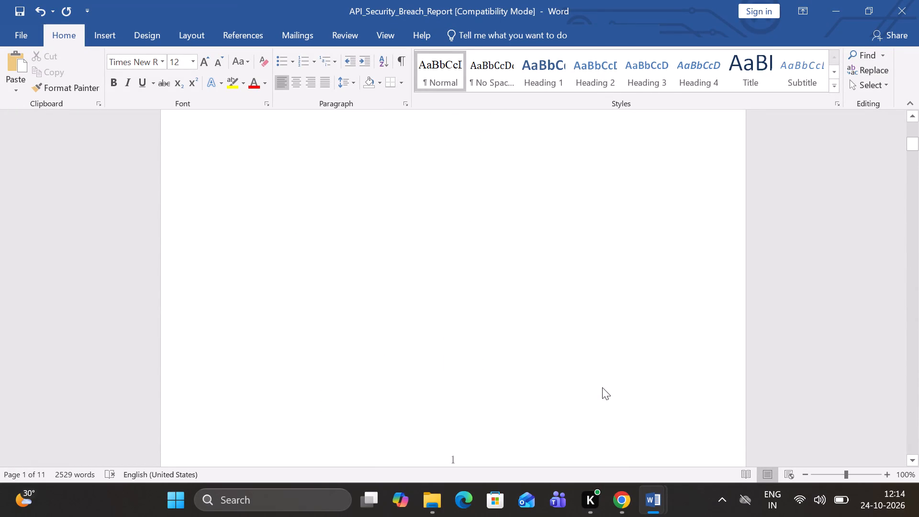
scroll(602, 387, "down", 6)
scroll(602, 387, "up", 2)
scroll(602, 387, "down", 1)
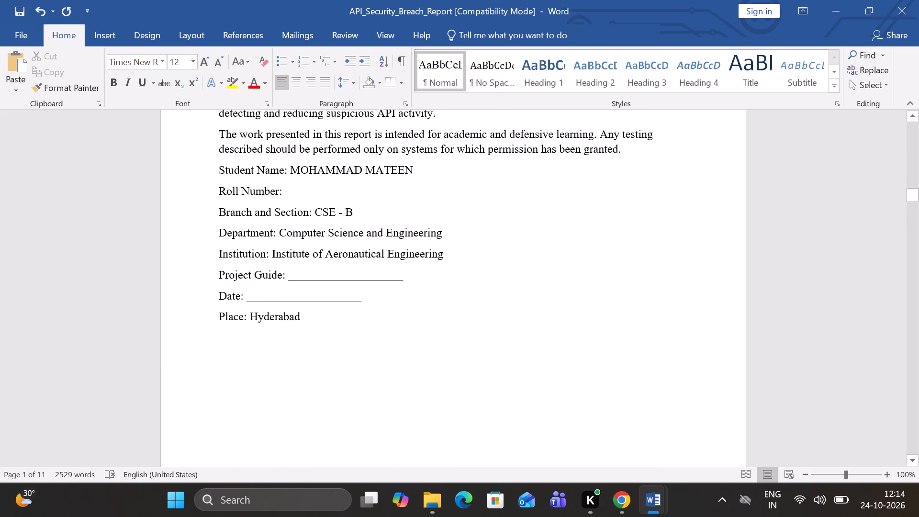
scroll(602, 387, "down", 1)
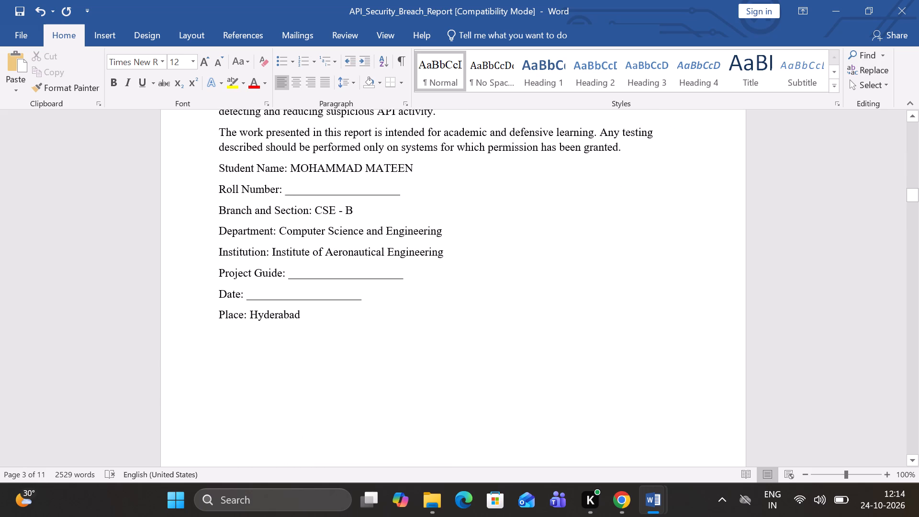
left_click(390, 294)
key("BackSpace")
key("BackSpace")
key("BackSpace")
key("BackSpace")
key("BackSpace")
key("BackSpace")
key("BackSpace")
key("BackSpace")
key("BackSpace")
key("BackSpace")
key("BackSpace")
key("BackSpace")
key("BackSpace")
key("BackSpace")
key("BackSpace")
key("BackSpace")
key("BackSpace")
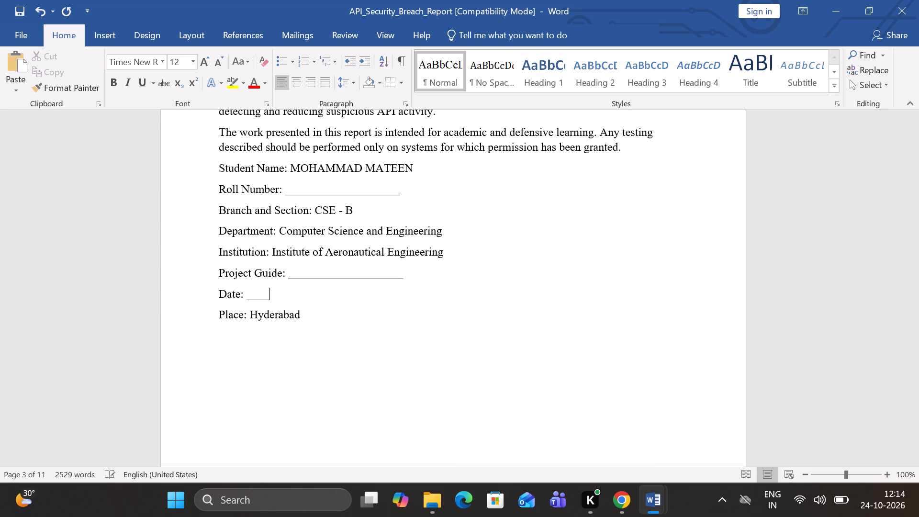
key("BackSpace")
key("BackSpace")
key("BackSpace")
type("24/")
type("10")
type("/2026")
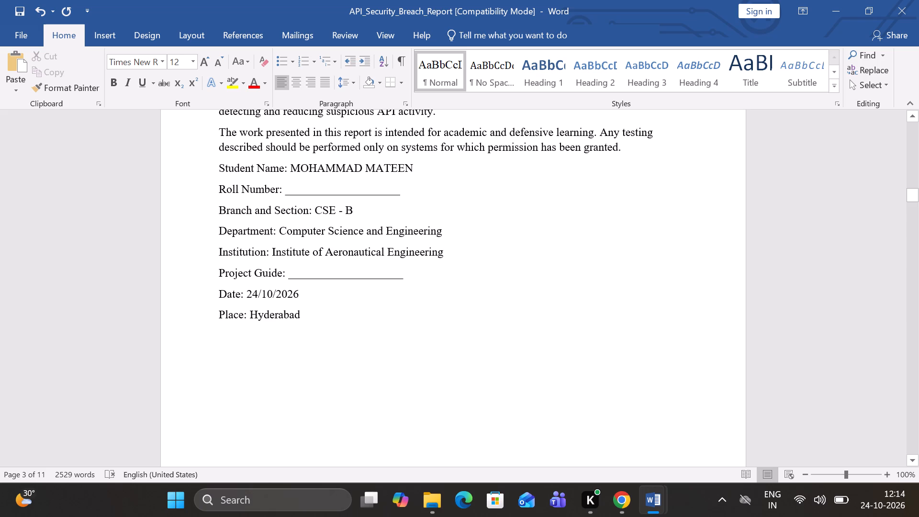
Change the section letter in the "Branch and Section" line on page 3 to F.
left_click(385, 208)
key("BackSpace")
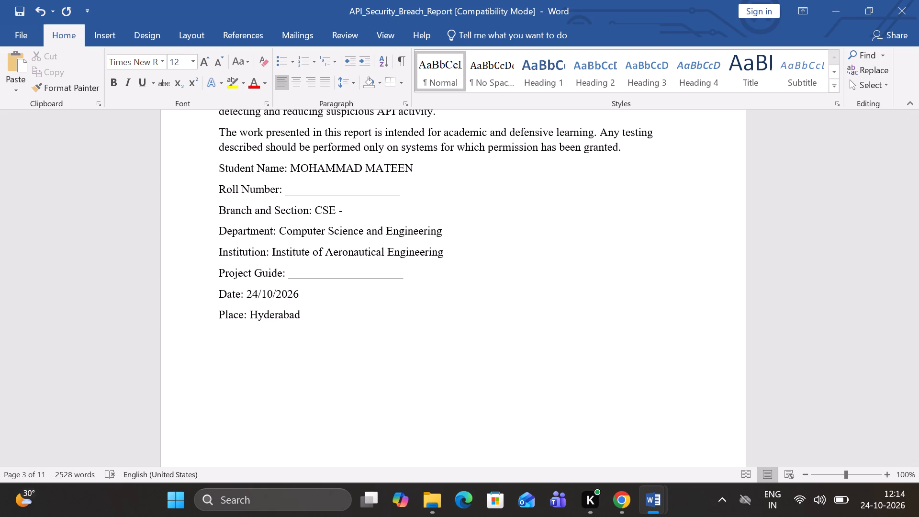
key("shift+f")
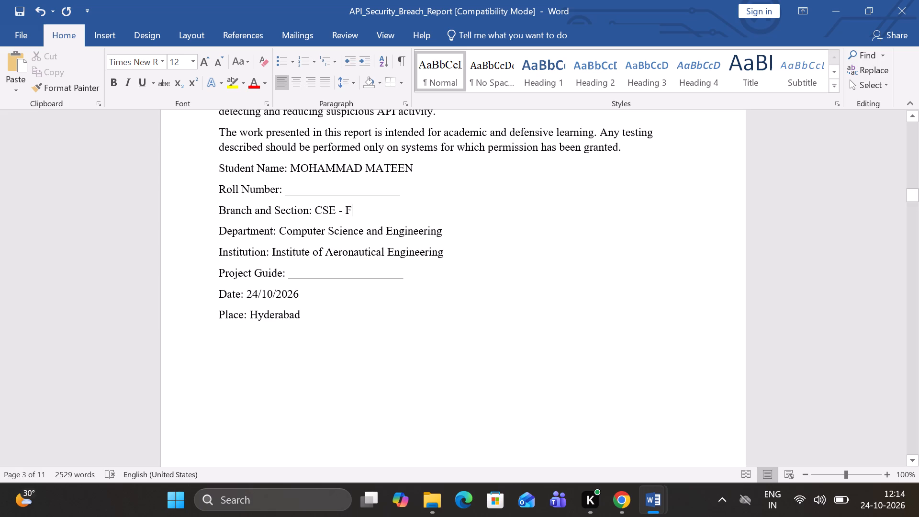
Replace the underscore blank after "Roll Number:" on page 3 with the student's roll number.
left_click(406, 198)
key("BackSpace")
key("BackSpace")
key("BackSpace")
key("BackSpace")
key("BackSpace")
key("BackSpace")
key("BackSpace")
key("BackSpace")
key("BackSpace")
key("BackSpace")
key("BackSpace")
key("BackSpace")
key("BackSpace")
key("BackSpace")
key("BackSpace")
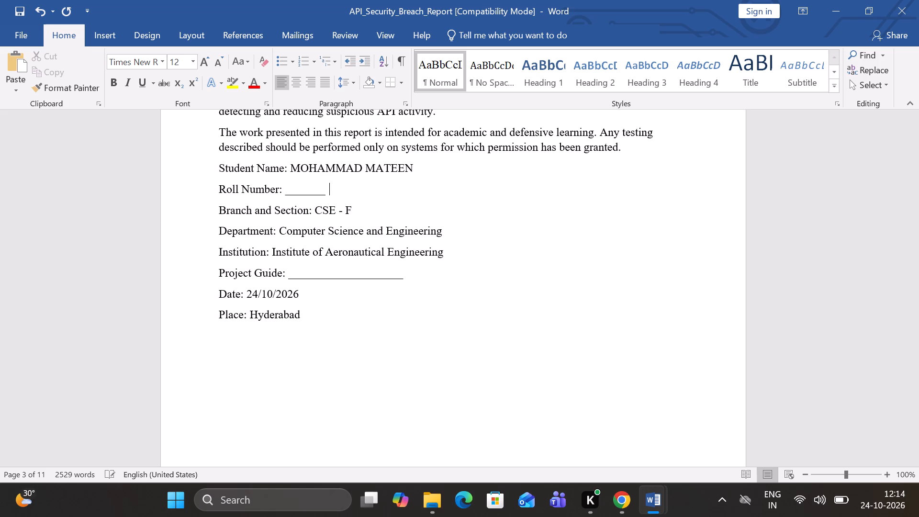
key("BackSpace")
key("BackSpace")
key("BackSpace")
key("BackSpace")
key("BackSpace")
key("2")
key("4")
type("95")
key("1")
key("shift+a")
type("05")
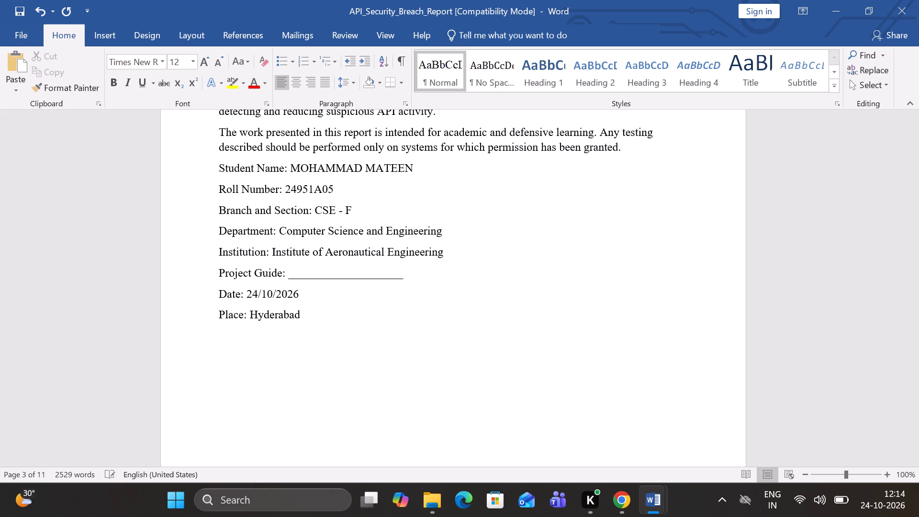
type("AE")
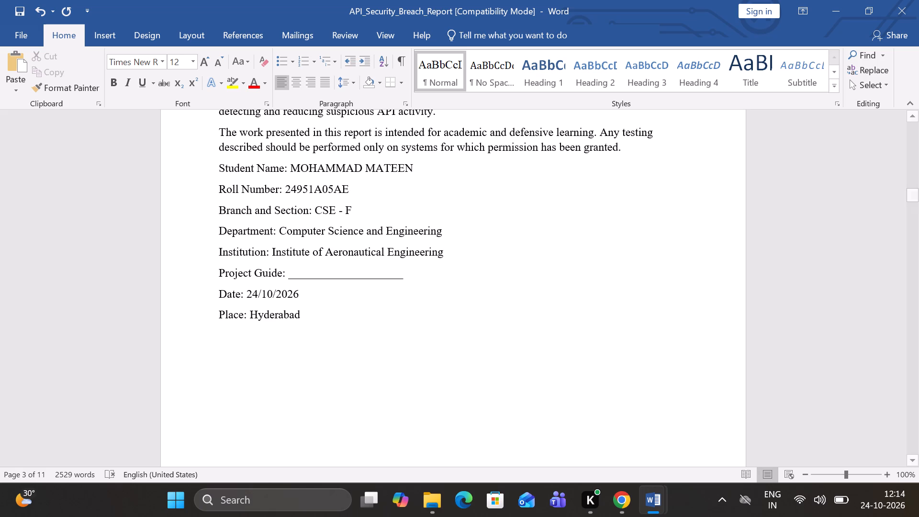
Replace the name after "Student Name:" on page 3 with the new student's name at 14 pt font size.
left_click(449, 167)
key("BackSpace")
key("BackSpace")
key("BackSpace")
key("BackSpace")
key("BackSpace")
key("BackSpace")
key("BackSpace")
key("BackSpace")
key("BackSpace")
key("BackSpace")
key("BackSpace")
key("BackSpace")
key("BackSpace")
key("BackSpace")
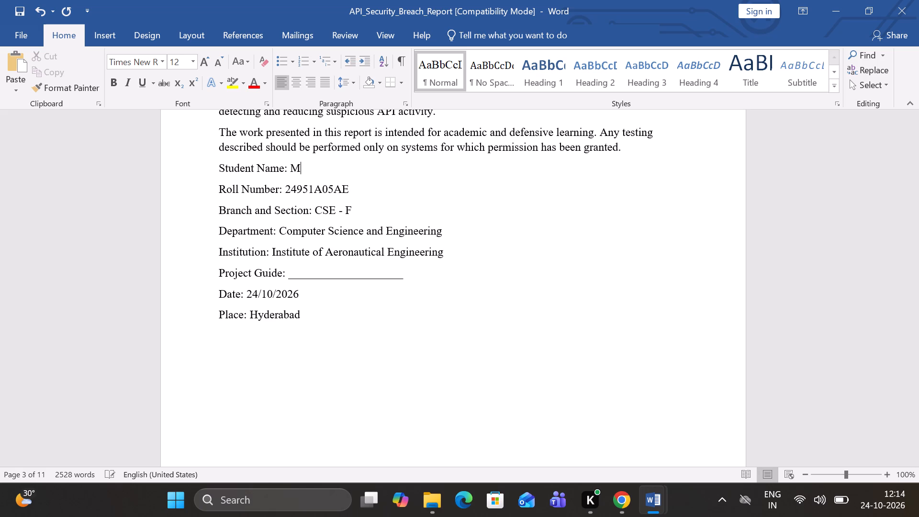
key("BackSpace")
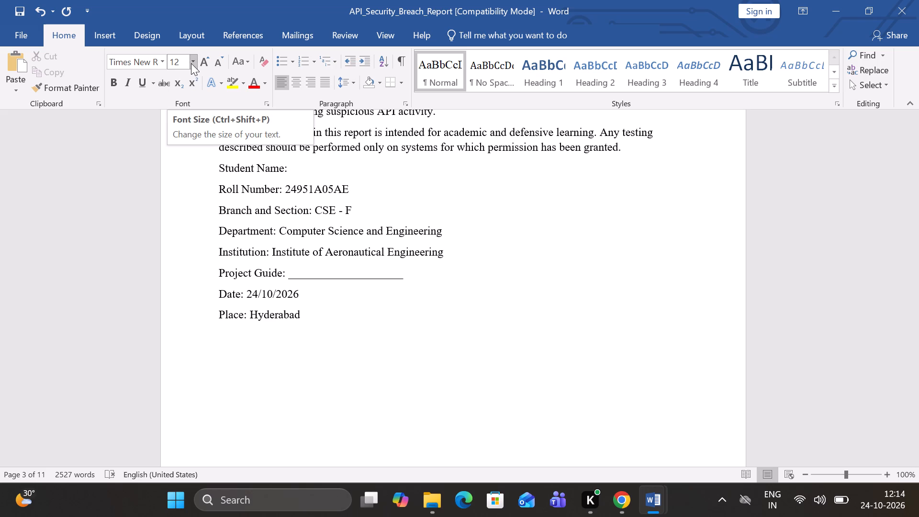
left_click(191, 63)
left_click(181, 145)
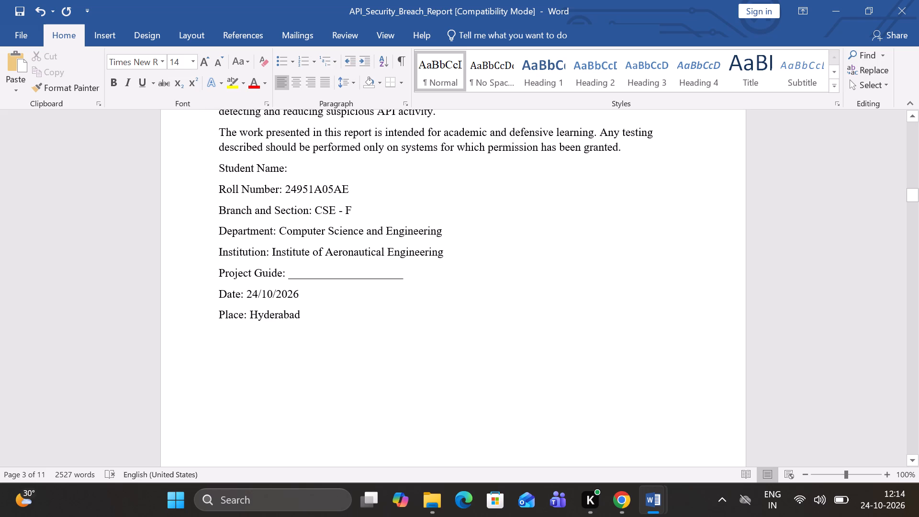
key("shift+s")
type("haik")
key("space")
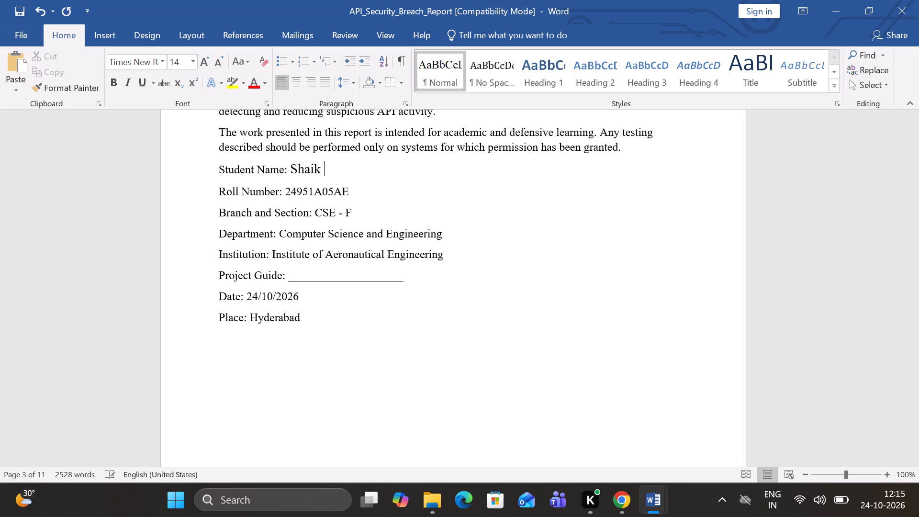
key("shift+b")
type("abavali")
Delete the entire "Project Guide:" line, including its underscore blank and the empty line left behind, from the details on page 3.
left_click(427, 283)
key("BackSpace")
key("BackSpace")
key("BackSpace")
key("BackSpace")
key("BackSpace")
key("BackSpace")
key("BackSpace")
key("BackSpace")
key("BackSpace")
key("BackSpace")
key("BackSpace")
key("BackSpace")
key("BackSpace")
key("BackSpace")
key("BackSpace")
key("BackSpace")
key("BackSpace")
key("BackSpace")
key("BackSpace")
key("BackSpace")
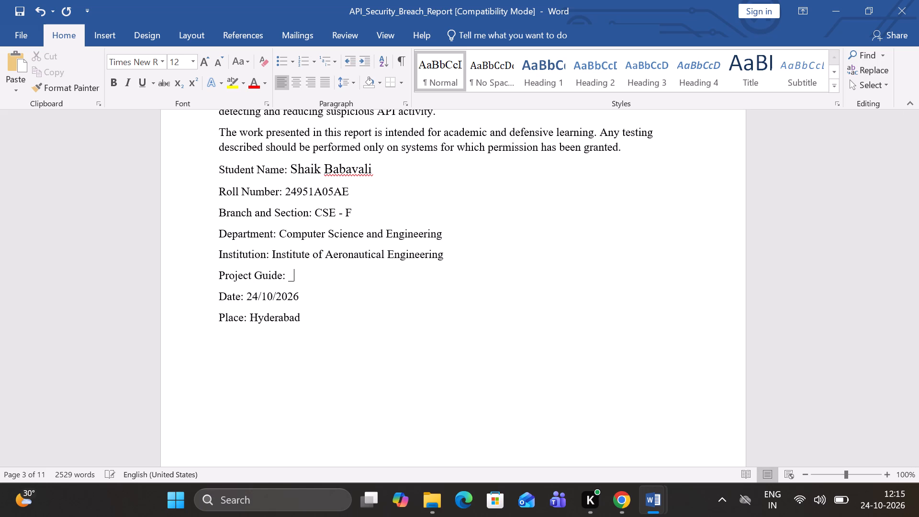
key("BackSpace")
key("BackSpace")
key("BackSpace")
key("BackSpace")
key("BackSpace")
key("BackSpace")
key("BackSpace")
key("BackSpace")
key("BackSpace")
key("BackSpace")
key("BackSpace")
key("BackSpace")
key("BackSpace")
key("BackSpace")
key("BackSpace")
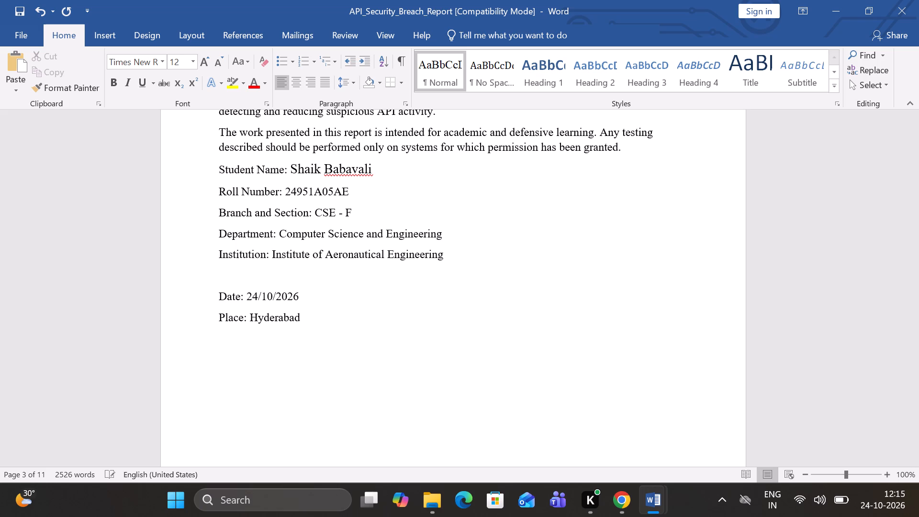
key("BackSpace")
Review the whole report from the cover to the last page and back for any remaining details to personalise.
scroll(427, 283, "up", 5)
scroll(427, 283, "down", 1)
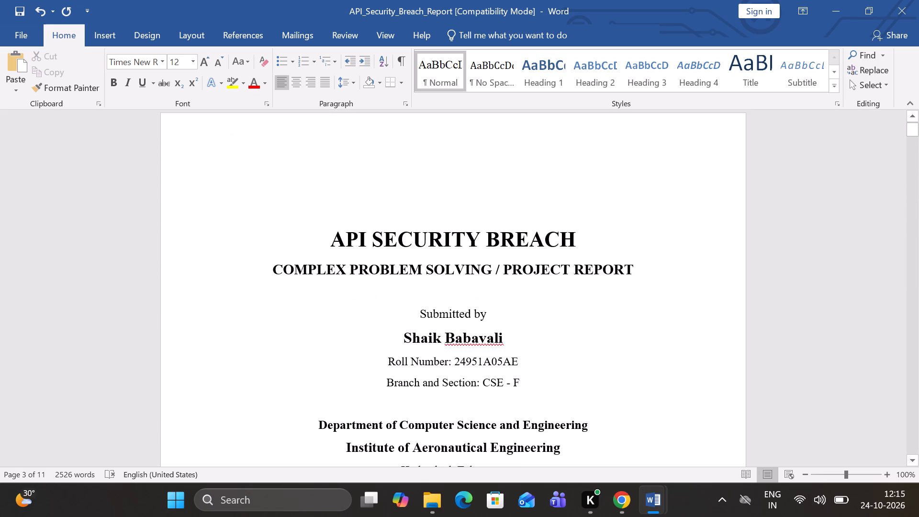
scroll(427, 283, "down", 4)
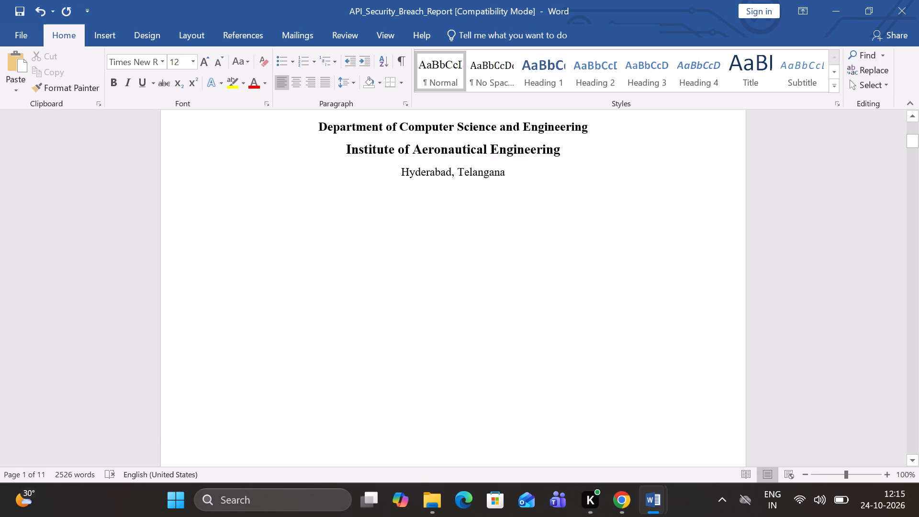
scroll(427, 283, "down", 2)
scroll(427, 283, "up", 1)
scroll(427, 283, "down", 1)
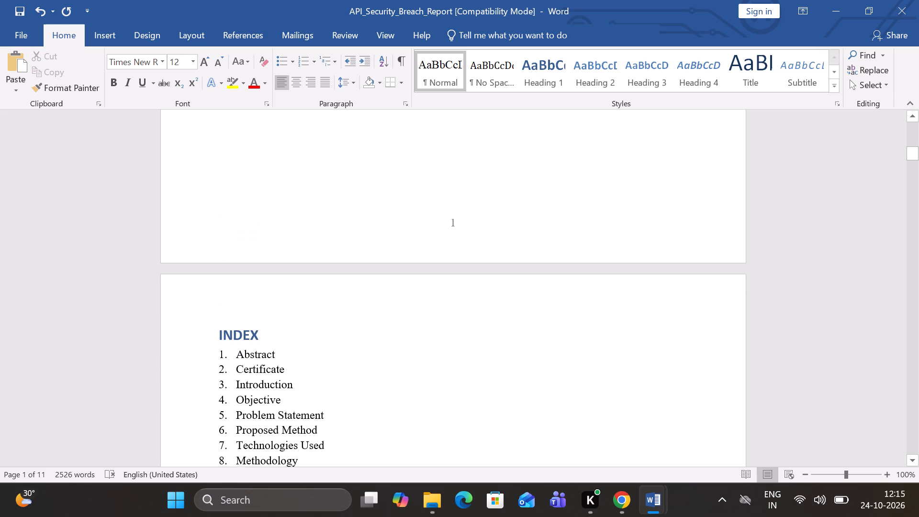
scroll(427, 283, "down", 8)
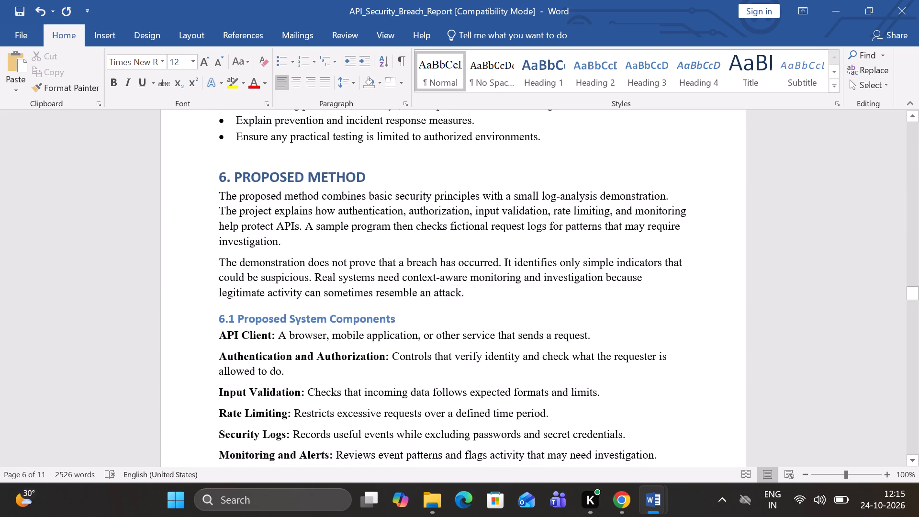
scroll(427, 283, "down", 13)
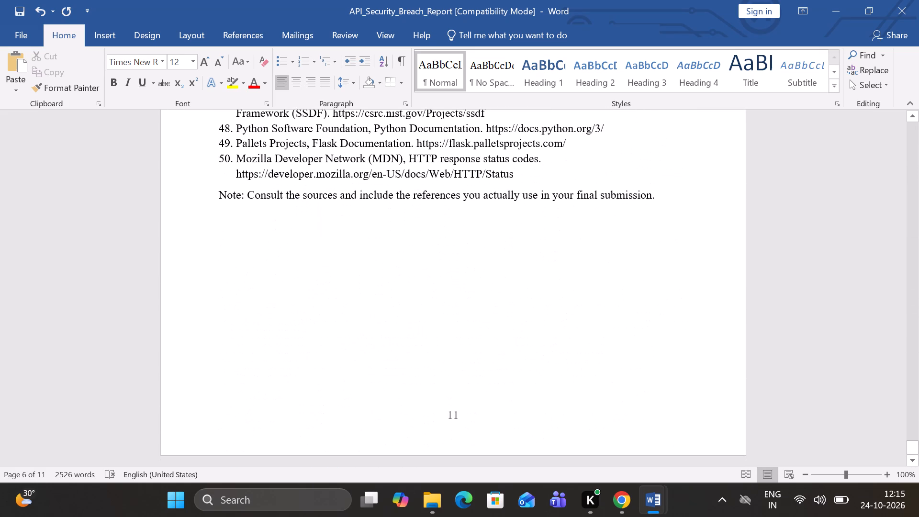
scroll(427, 283, "down", 8)
scroll(427, 283, "up", 19)
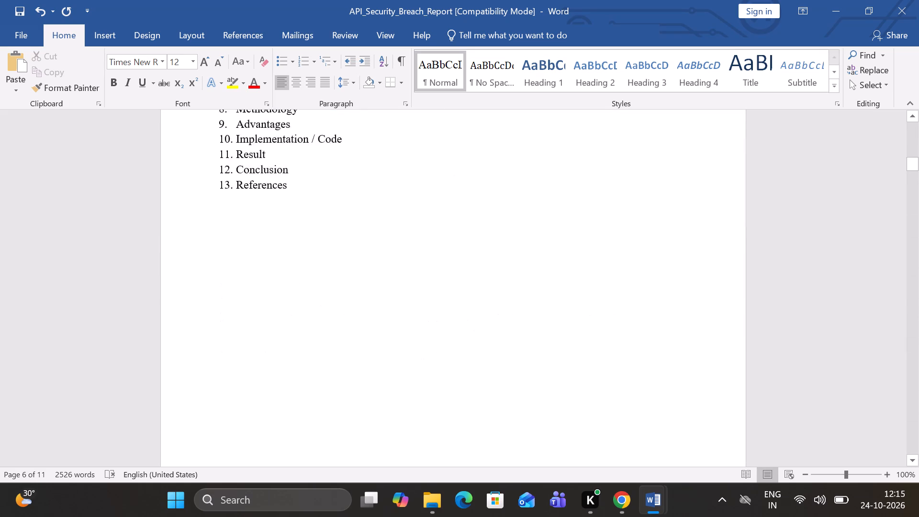
scroll(427, 283, "up", 4)
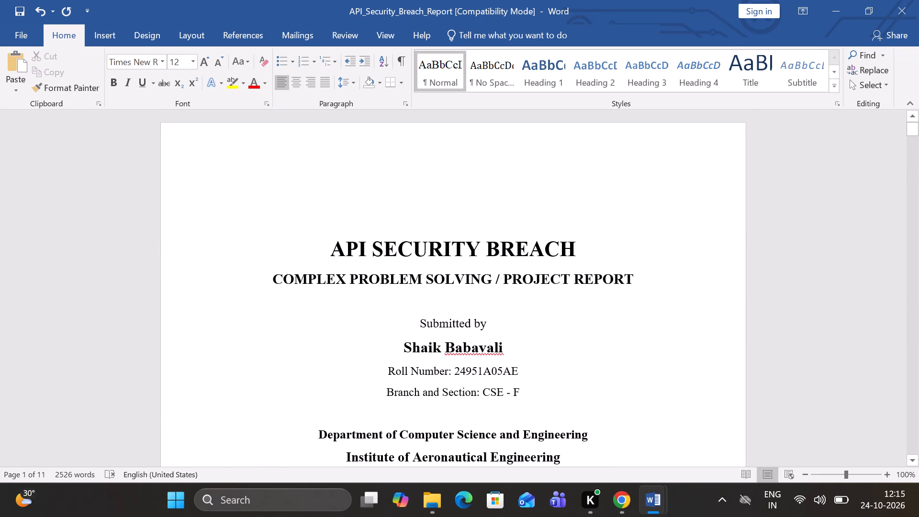
scroll(427, 283, "down", 2)
scroll(427, 283, "up", 1)
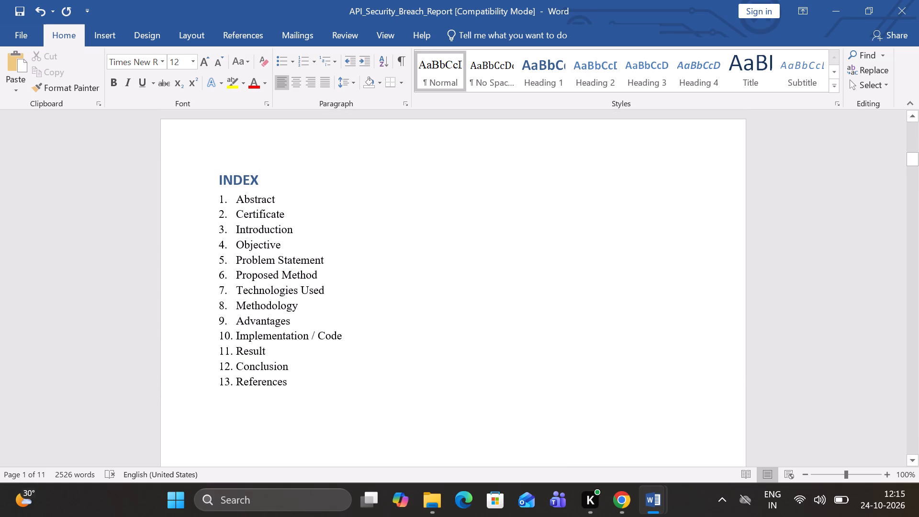
Recheck the student details on the cover page and in the Certificate section on page 3.
scroll(427, 283, "up", 2)
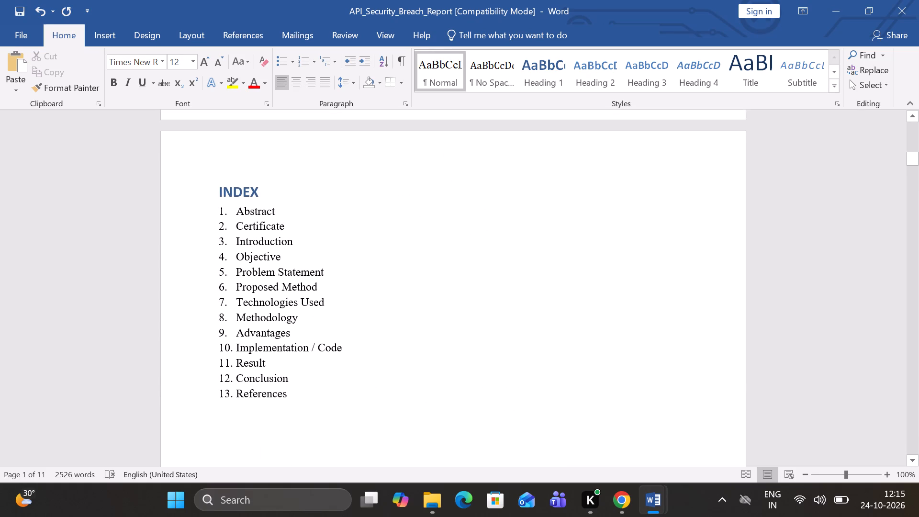
scroll(427, 283, "up", 1)
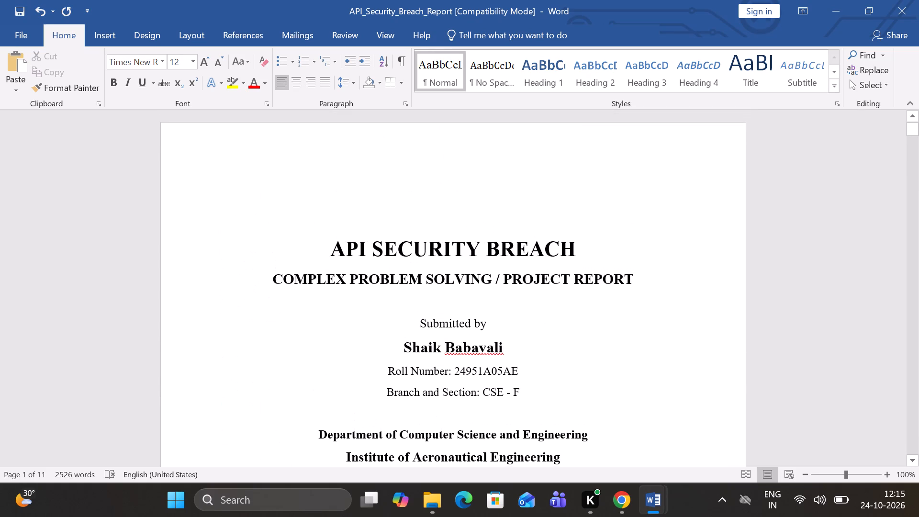
scroll(427, 283, "down", 4)
scroll(425, 349, "down", 6)
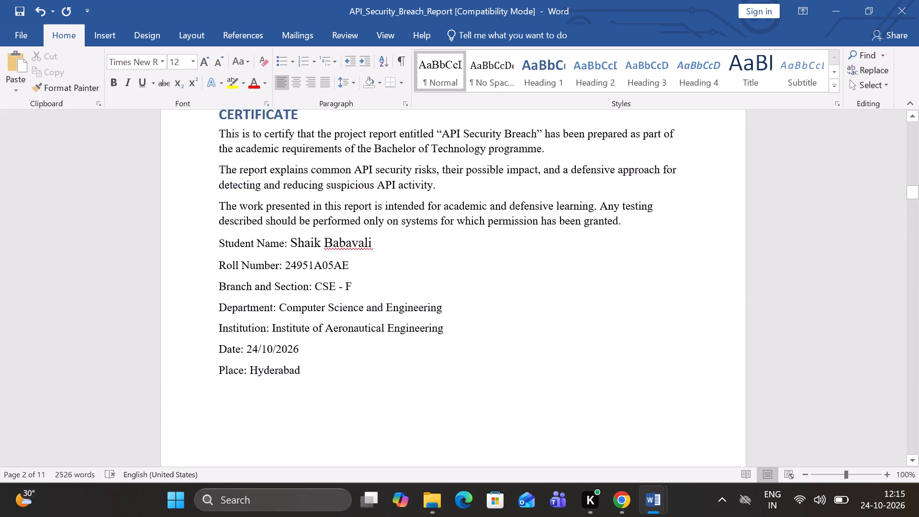
scroll(425, 349, "down", 2)
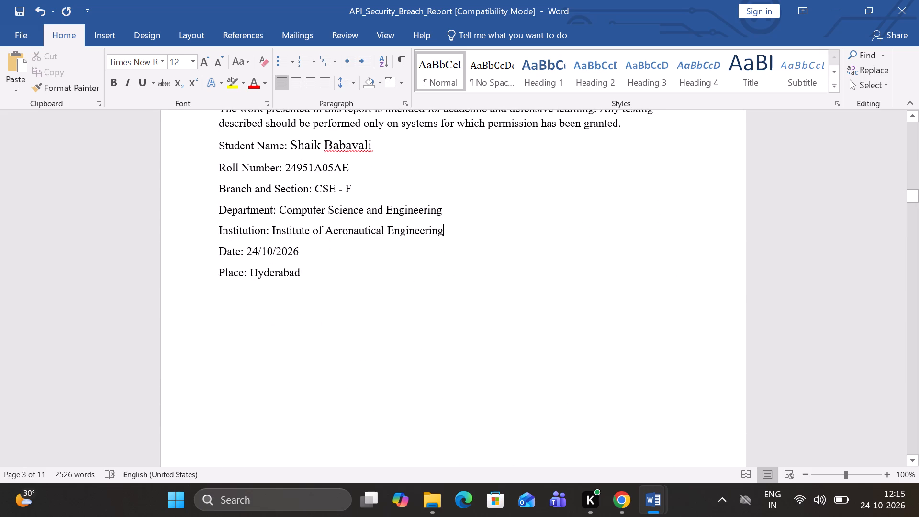
scroll(425, 349, "down", 1)
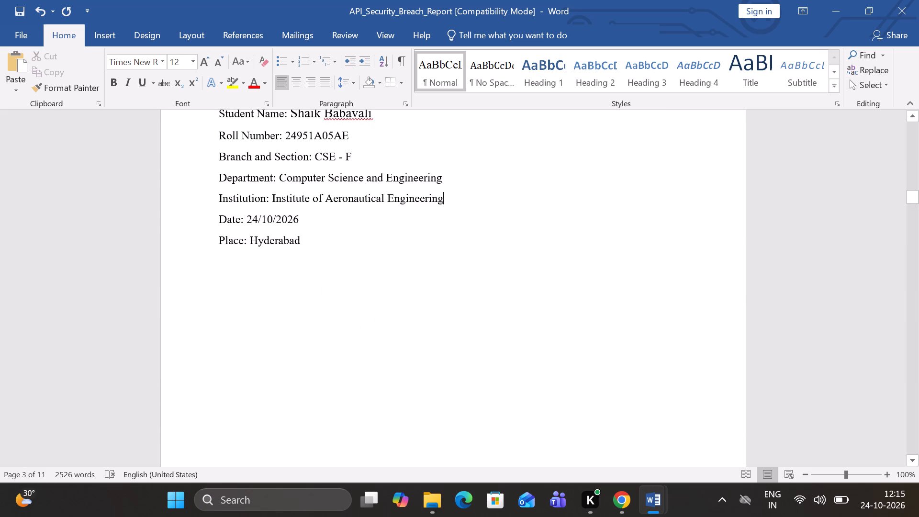
scroll(425, 349, "down", 2)
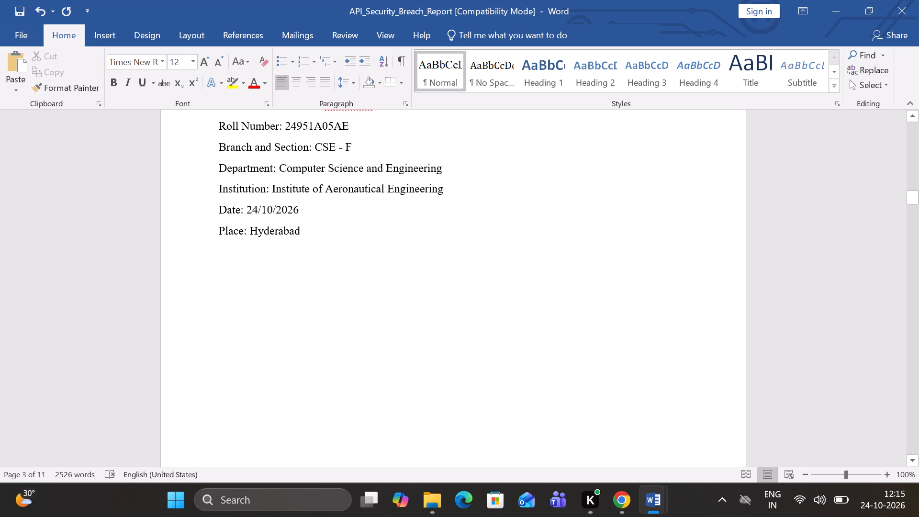
Save the report, choosing PDF as the file format, as API_Security_Breach_Report in the Downloads folder.
key("ctrl+s")
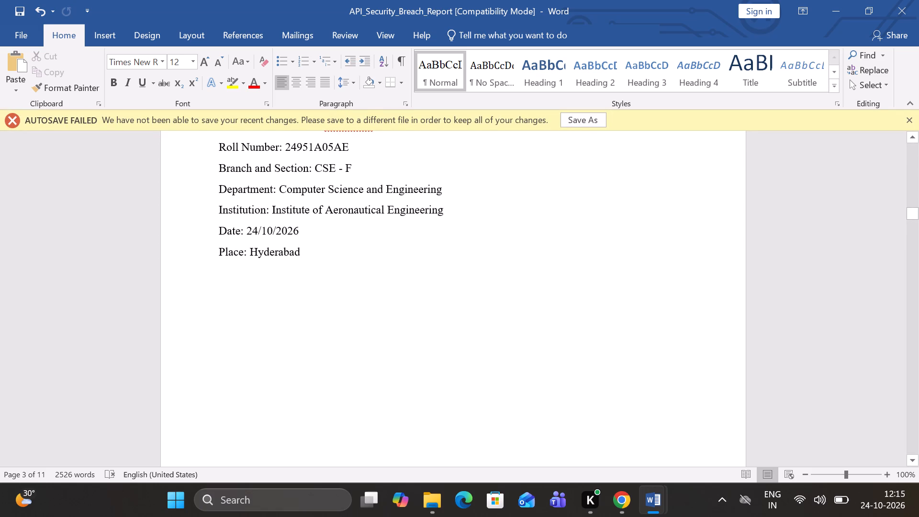
left_click(581, 119)
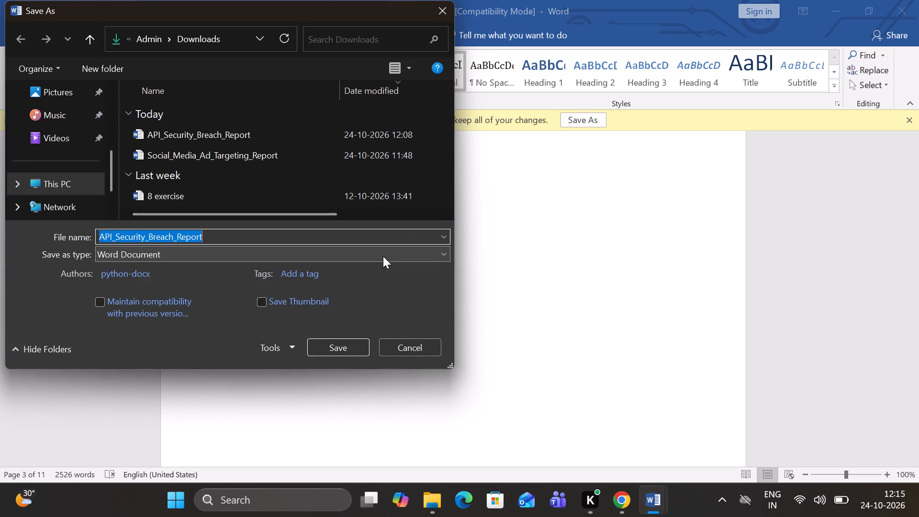
left_click(383, 256)
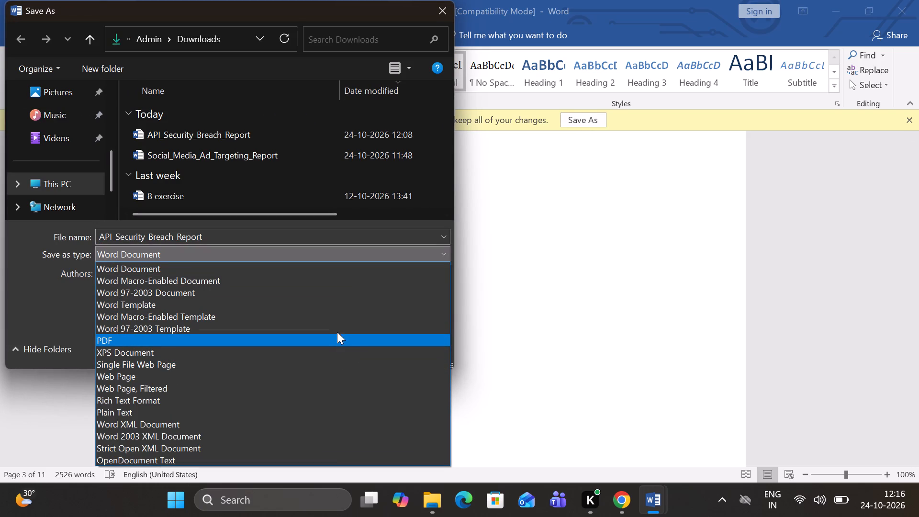
left_click(341, 342)
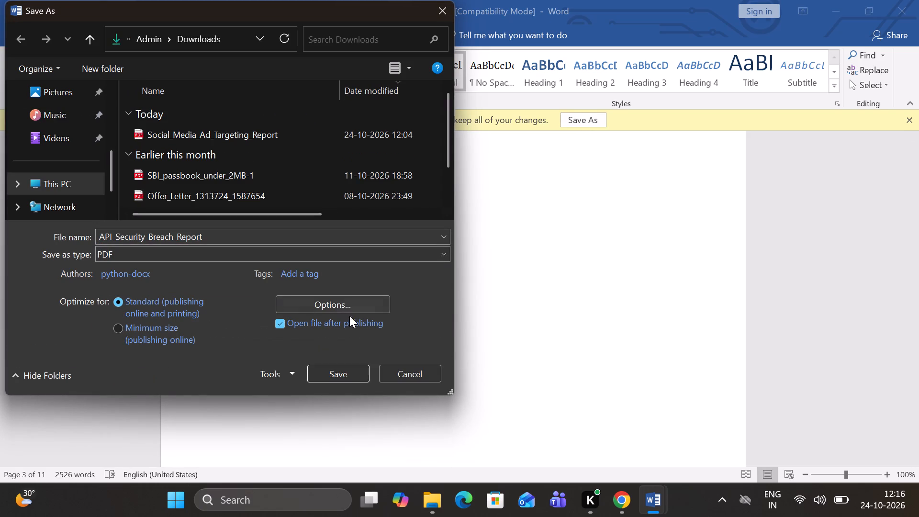
Complete the export of the report as the PDF API_Security_Breach_Report in the Downloads folder.
left_click(344, 370)
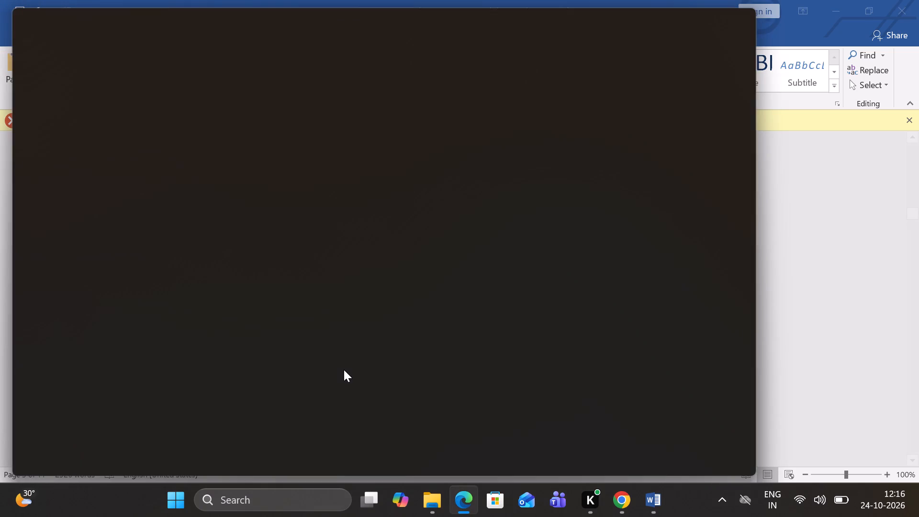
Check the student details on the cover page of the exported PDF and close its viewer window.
scroll(474, 365, "down", 1)
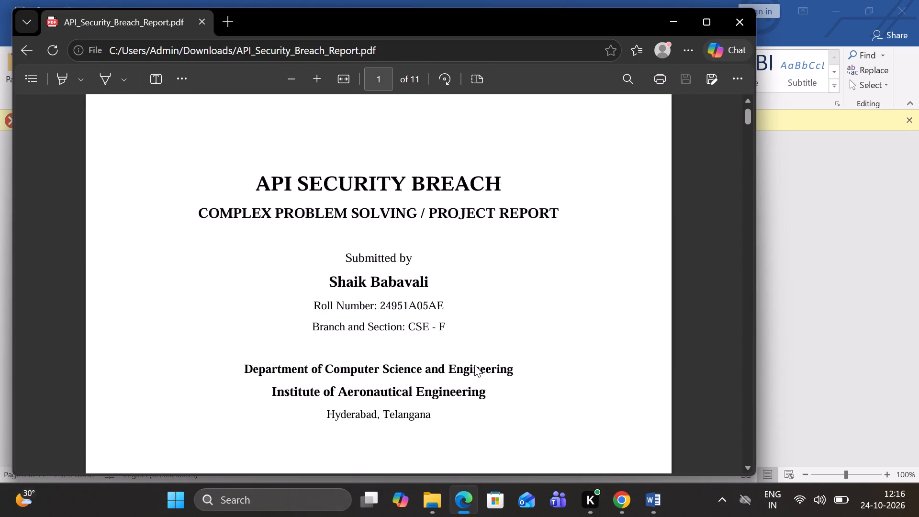
scroll(474, 365, "down", 1)
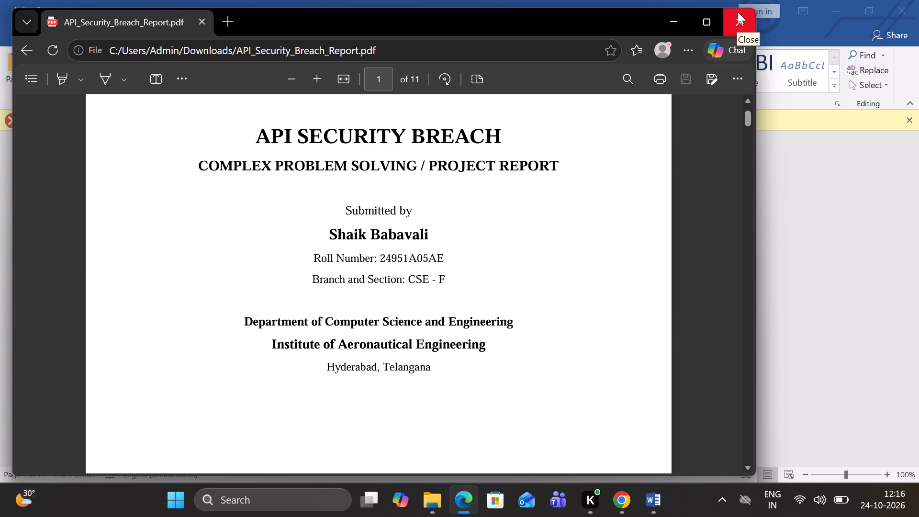
left_click(730, 84)
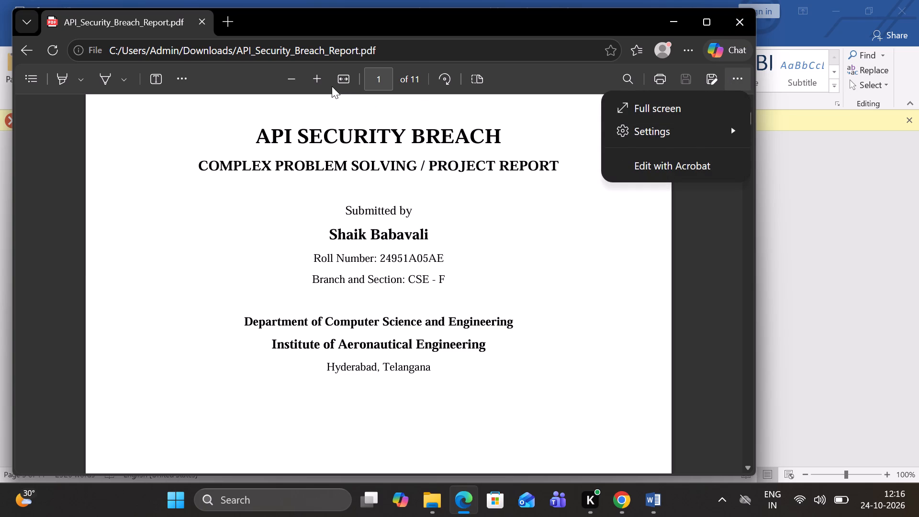
left_click(488, 210)
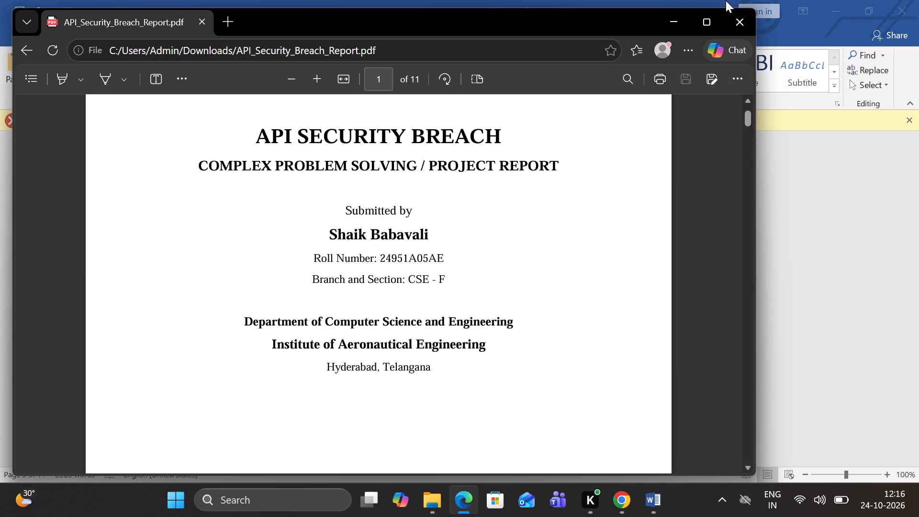
left_click(742, 22)
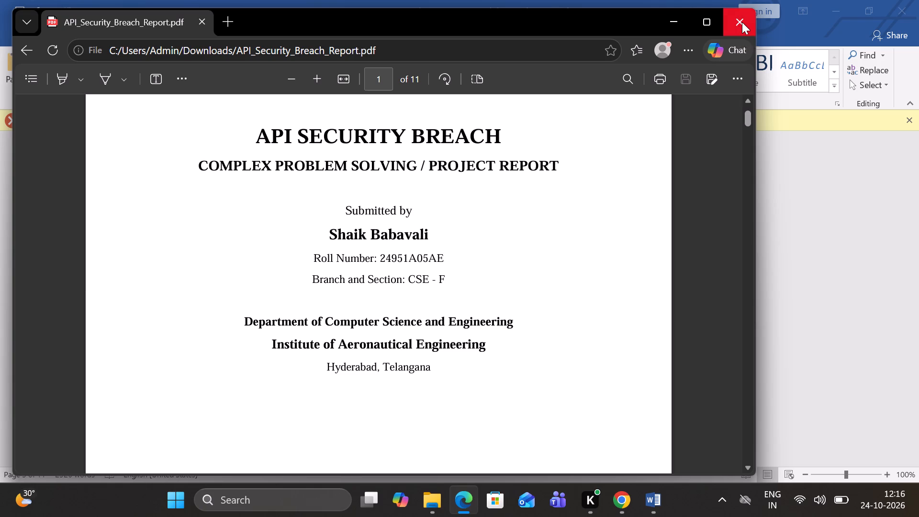